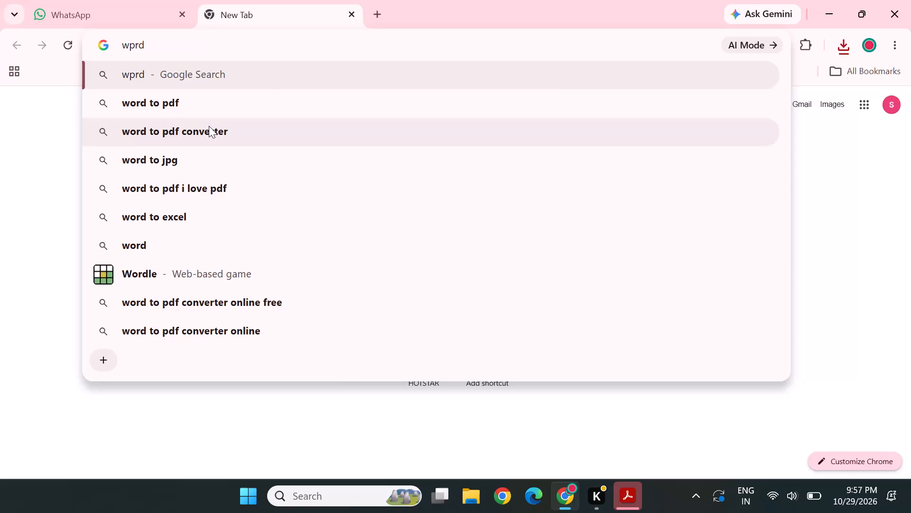
Search for a word to pdf converter and open the PDF to WORD tool on iLovePDF.
click(209, 126)
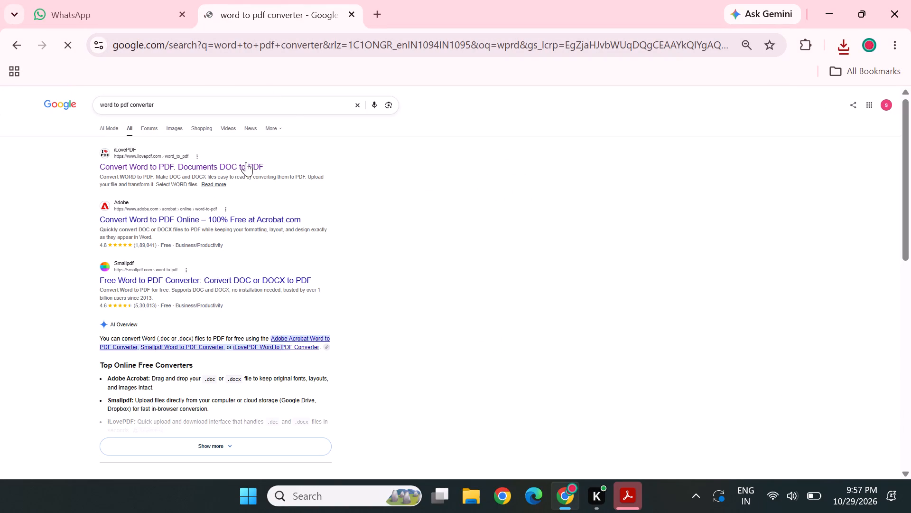
click(244, 162)
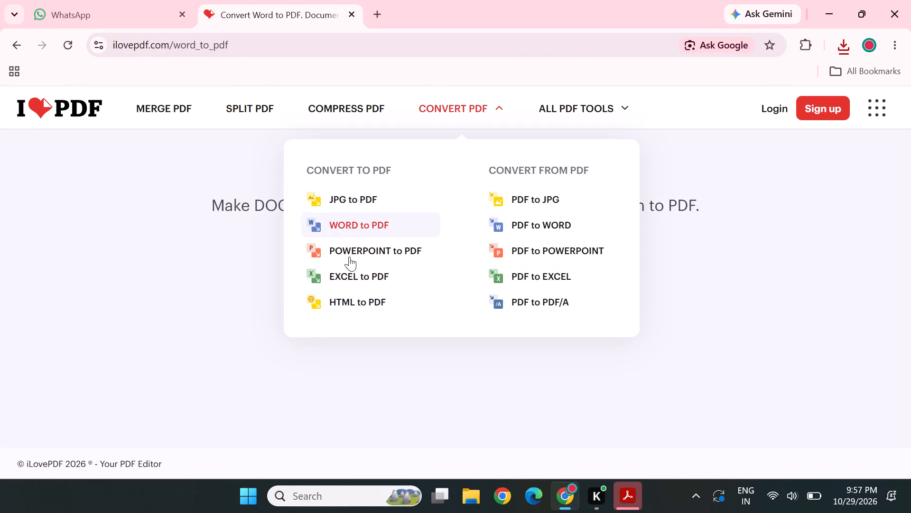
click(544, 220)
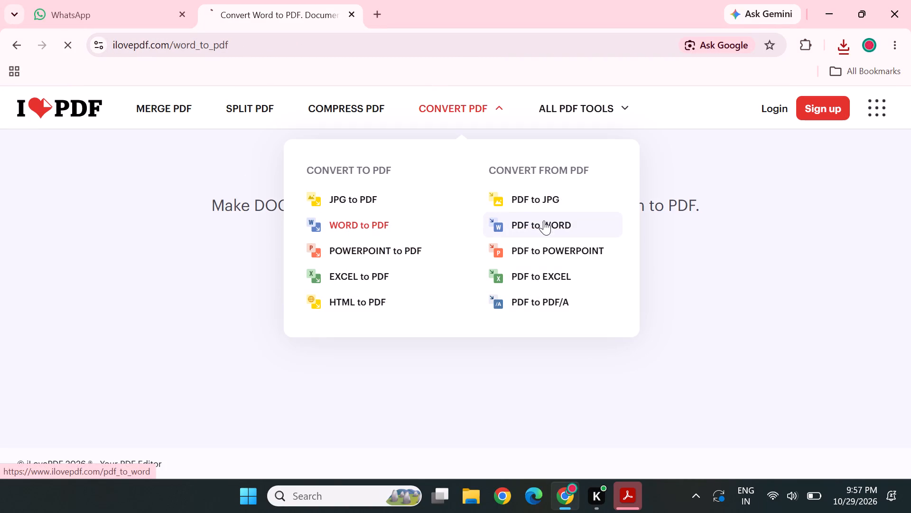
Select the PDF "shiri(major) project" from the Downloads folder as the file to convert.
click(400, 288)
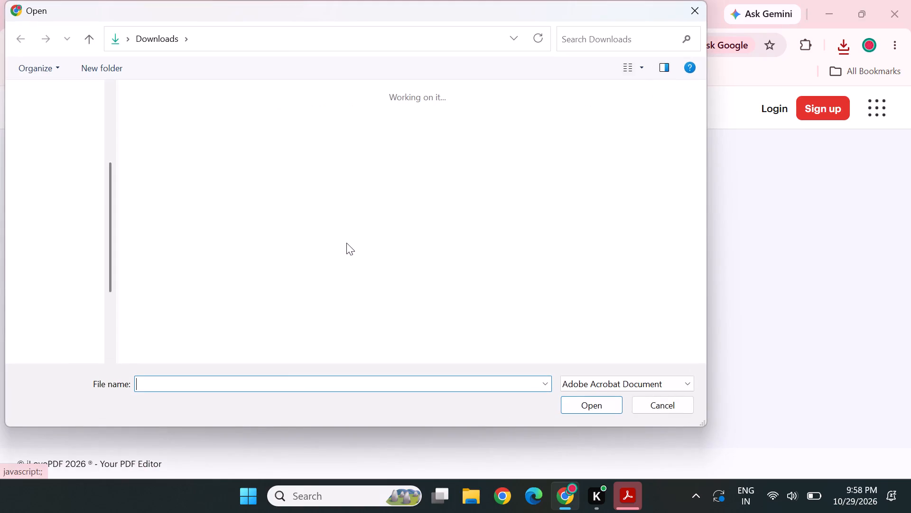
drag(76, 216, 72, 224)
double_click(72, 224)
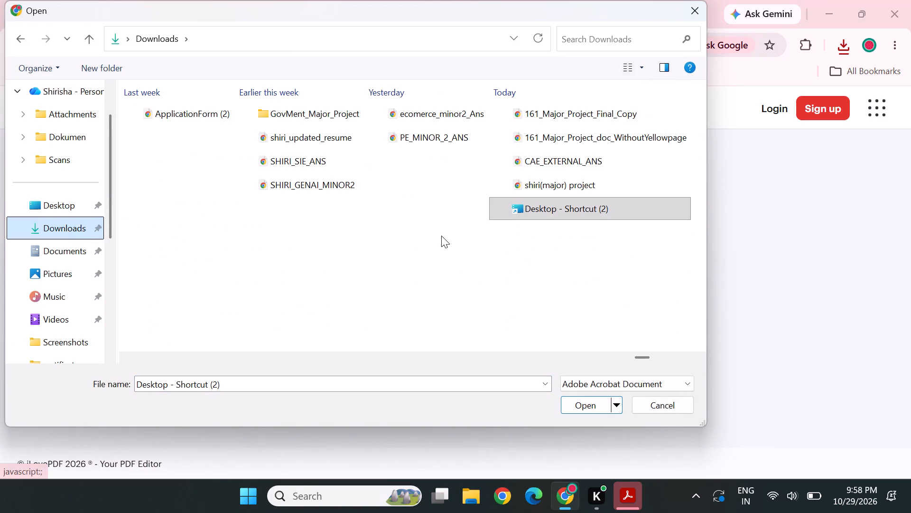
scroll(441, 236, down, 1)
click(340, 181)
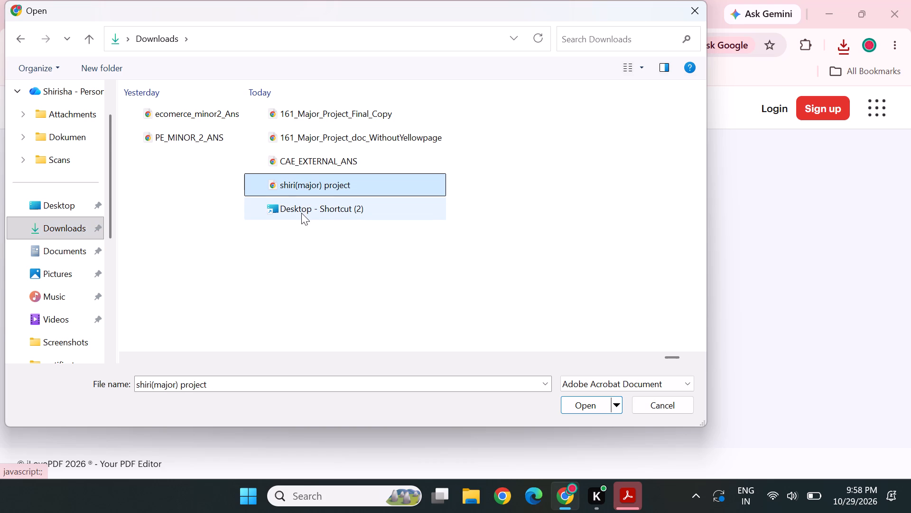
key(ctrl+z)
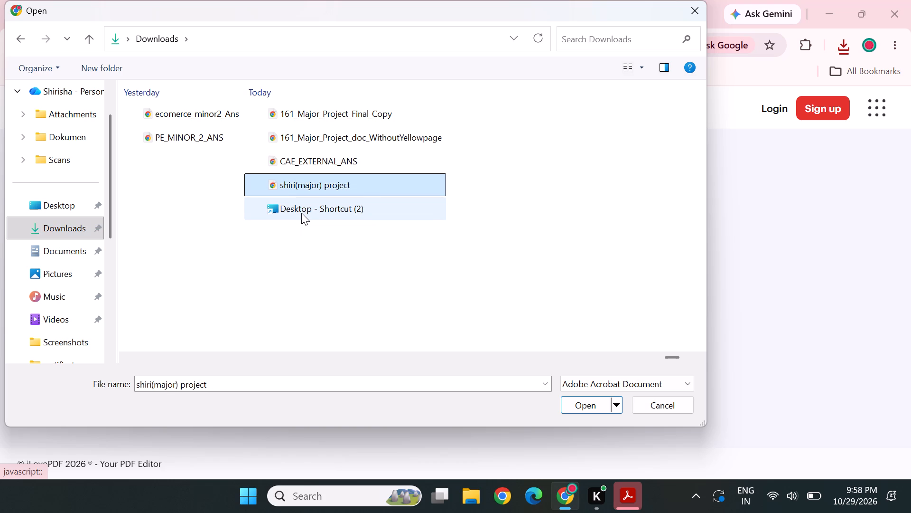
click(301, 213)
click(329, 175)
click(593, 409)
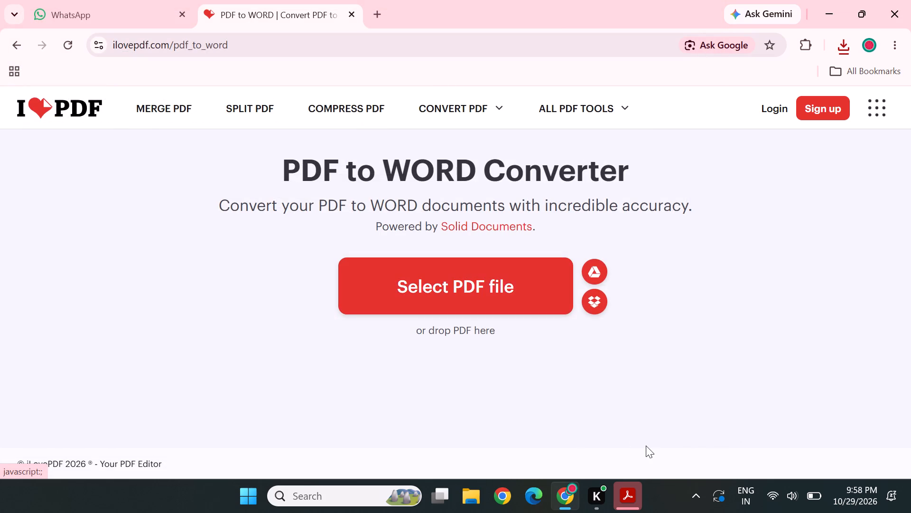
Convert the selected PDF to a Word document.
click(689, 377)
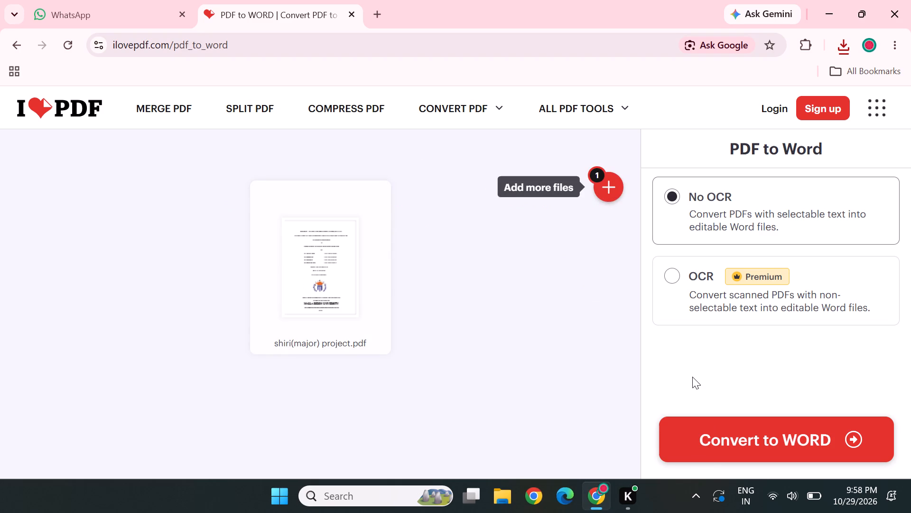
click(735, 422)
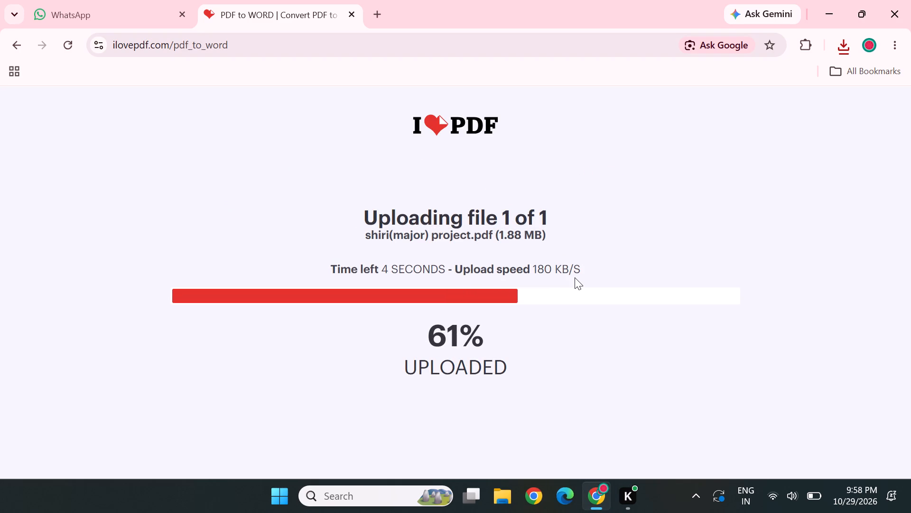
Search the computer for "word" and launch Microsoft Word.
click(374, 494)
text(word)
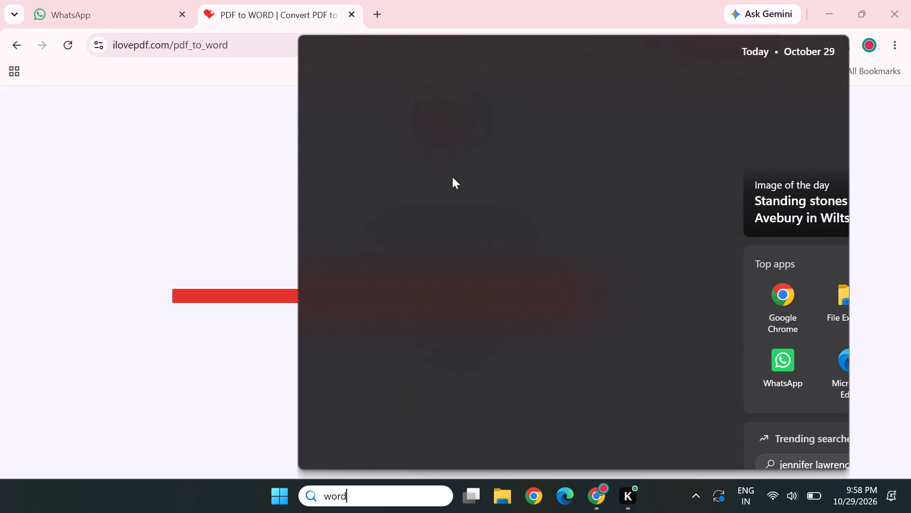
double_click(403, 136)
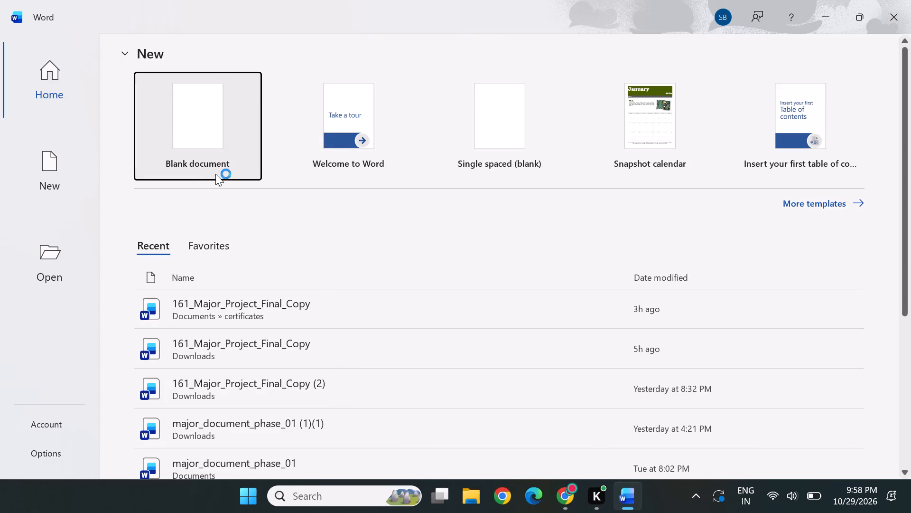
Browse for a document to open and go to today's files in the Downloads folder.
click(49, 256)
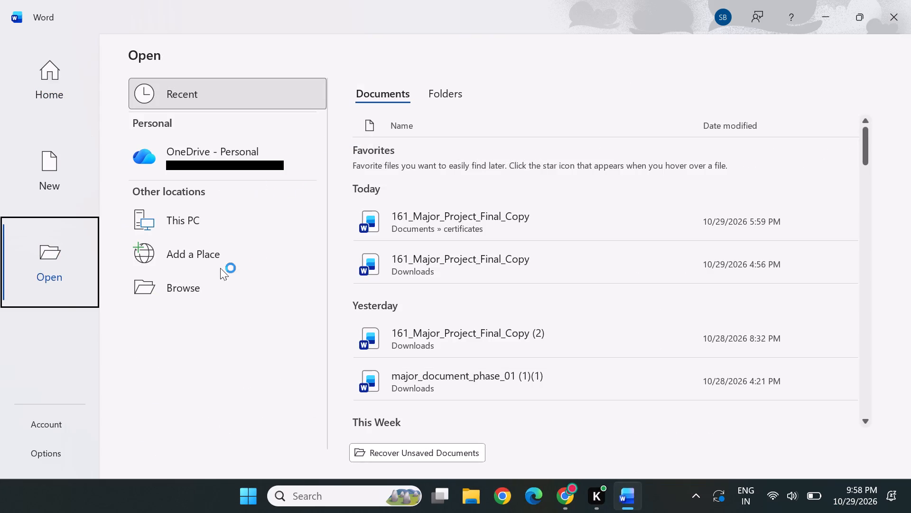
click(185, 280)
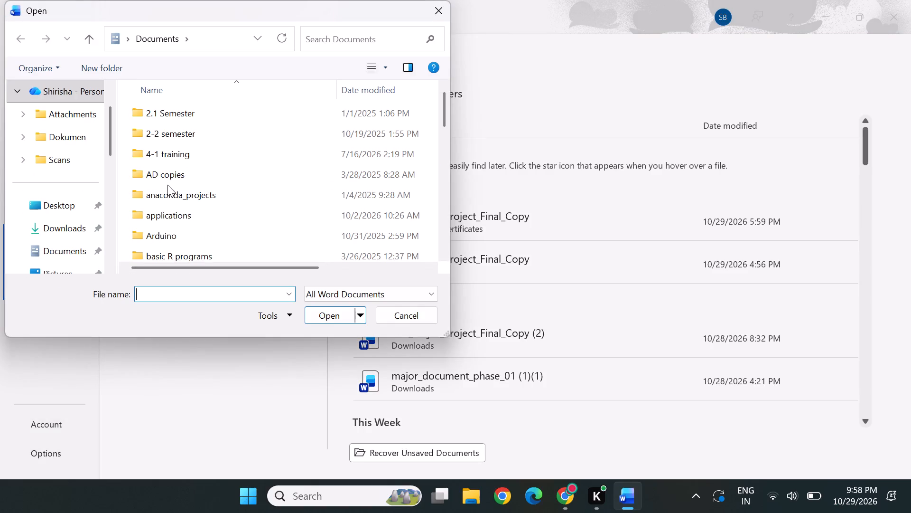
double_click(72, 224)
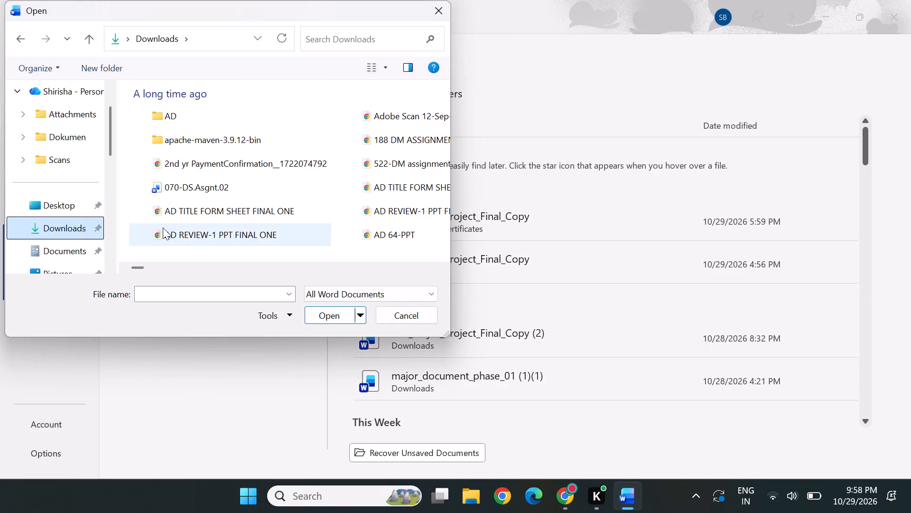
scroll(163, 228, down, 20)
scroll(163, 228, down, 20)
scroll(163, 228, down, 4)
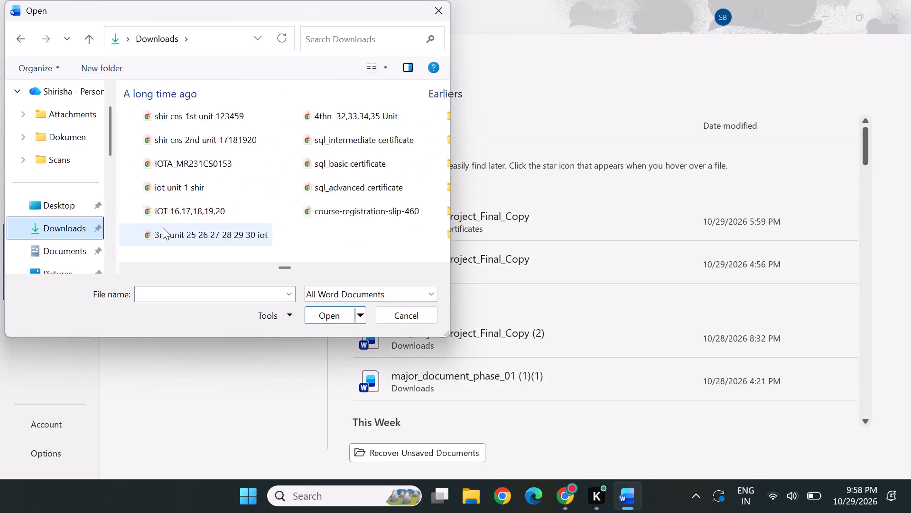
scroll(163, 228, down, 20)
scroll(163, 228, down, 20)
scroll(163, 228, down, 5)
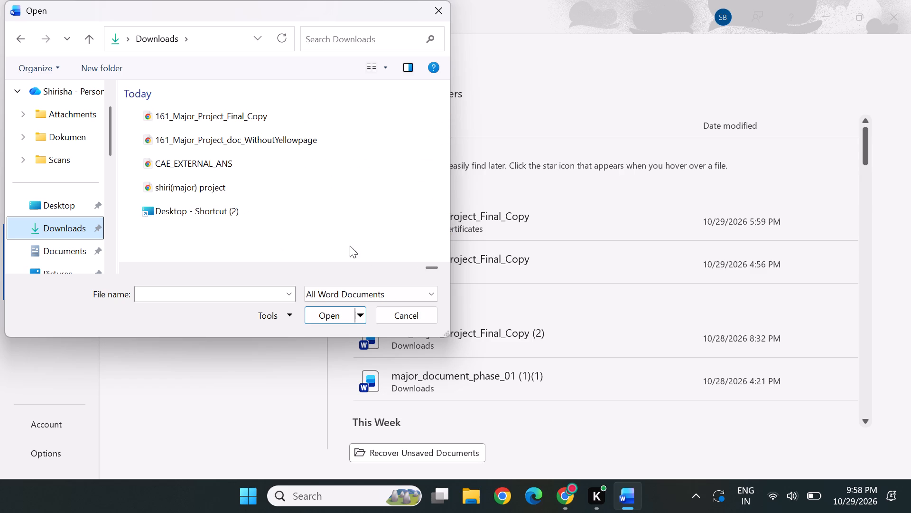
Switch back to Chrome, download the converted Word file and check it in the recent downloads.
click(573, 507)
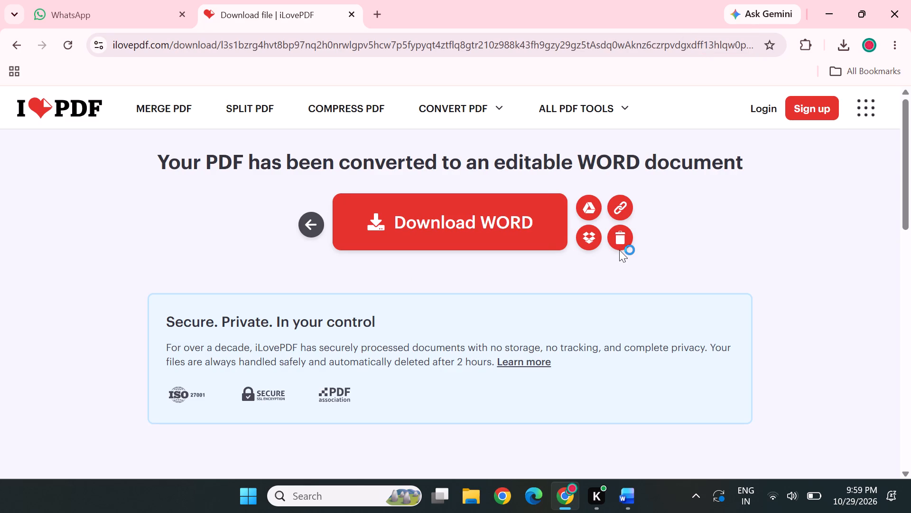
click(502, 225)
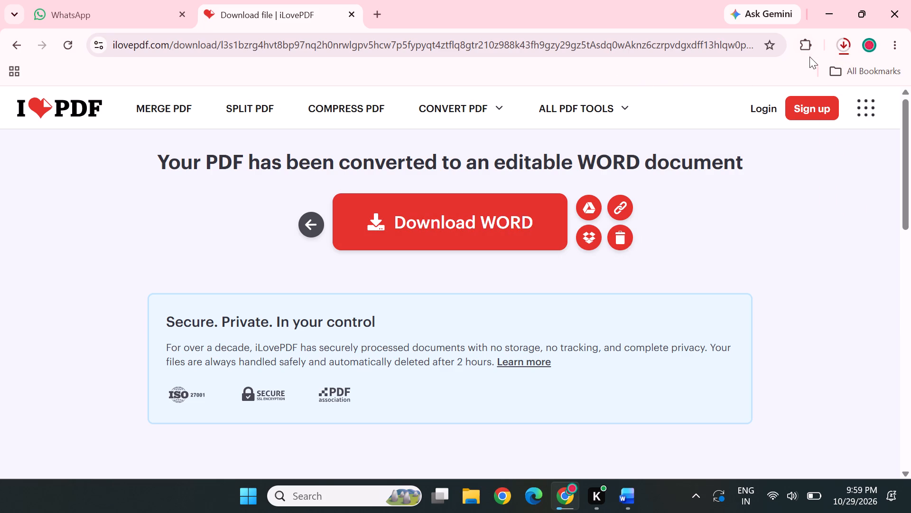
click(838, 48)
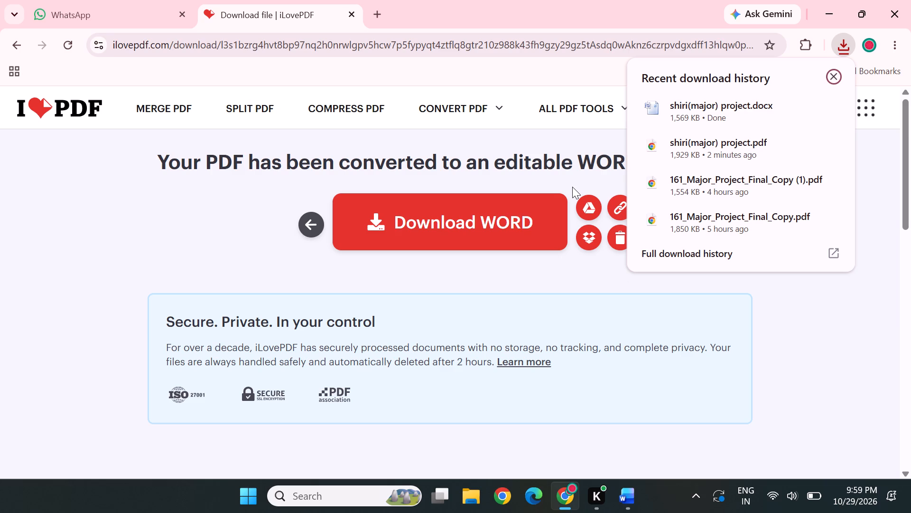
key(Right)
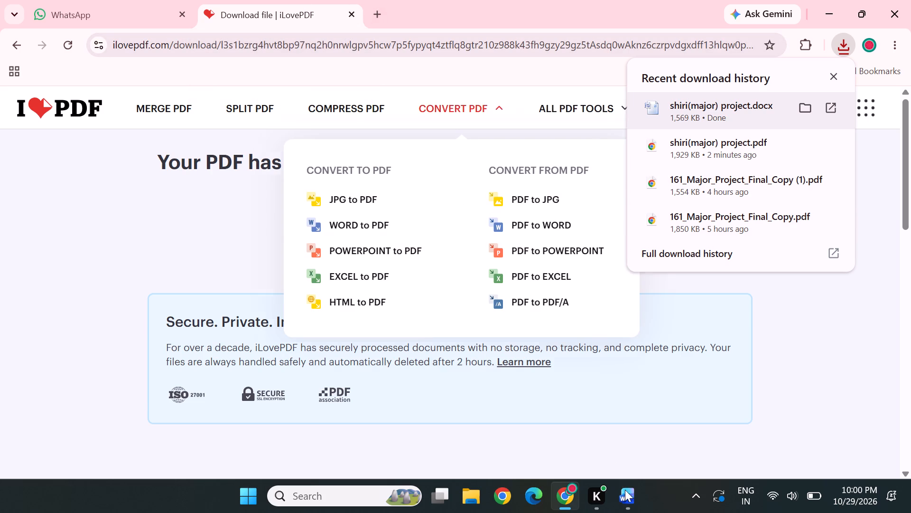
Return to Word, open the Word document "shiri(major) project" from Downloads and enable editing.
click(631, 510)
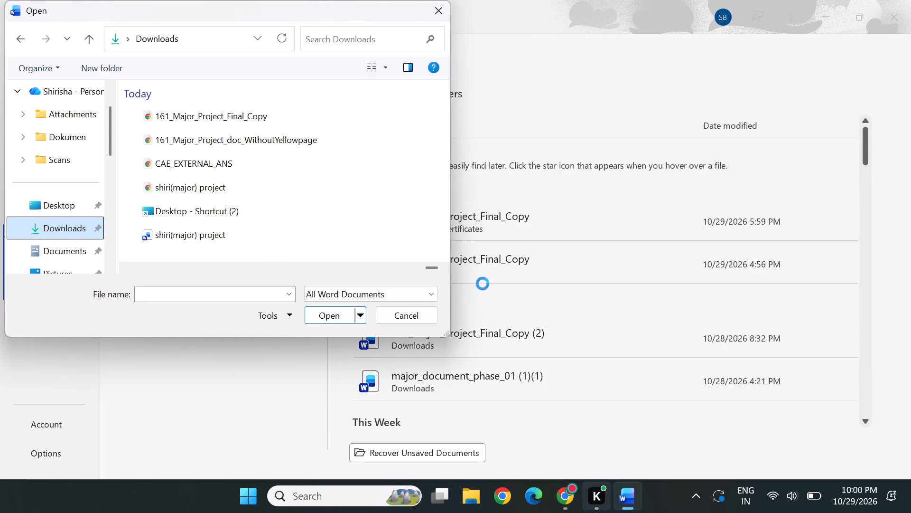
scroll(239, 228, down, 1)
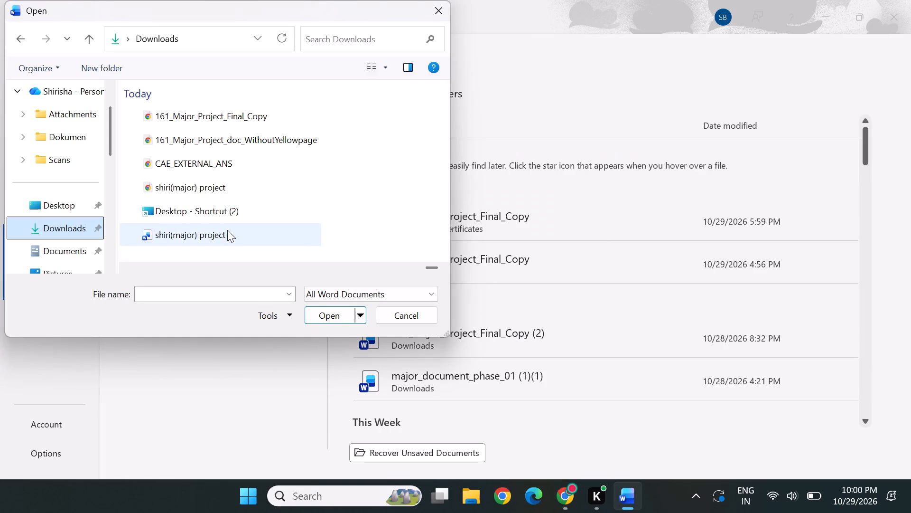
click(227, 230)
click(312, 318)
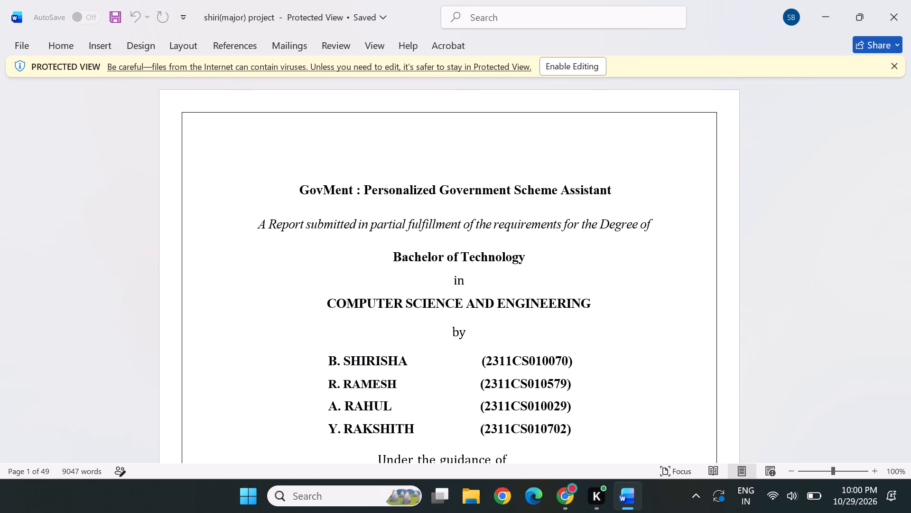
click(568, 74)
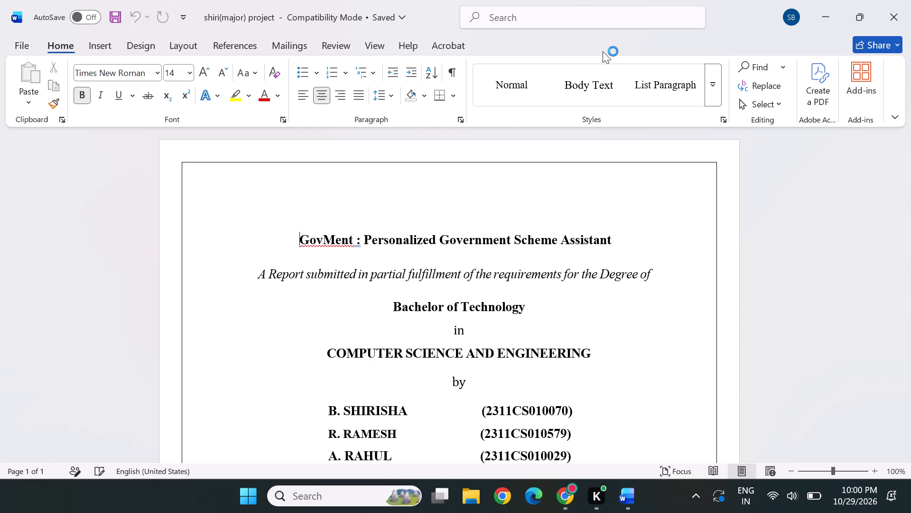
Look through the report's front pages, from the title page to the table of contents, to check the converted layout.
scroll(541, 357, down, 2)
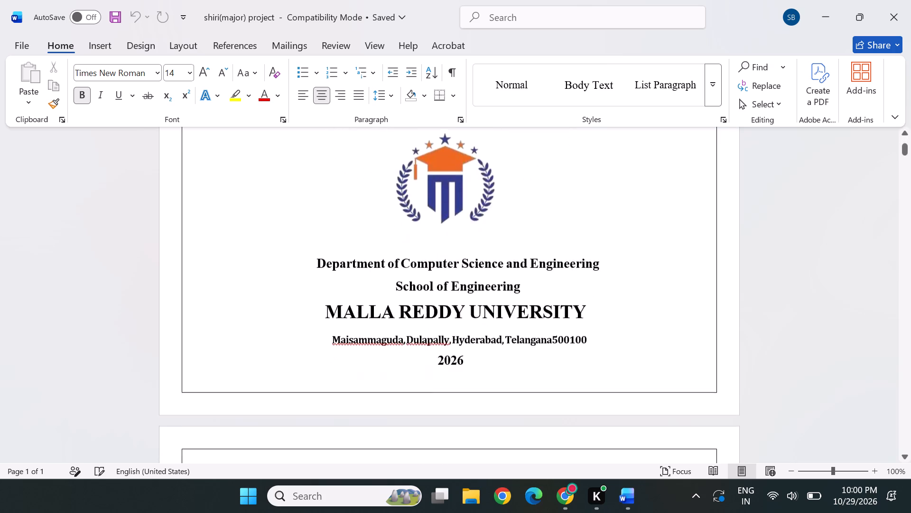
scroll(541, 357, down, 3)
ctrl+scroll(541, 357, down, 1)
scroll(592, 337, down, 1)
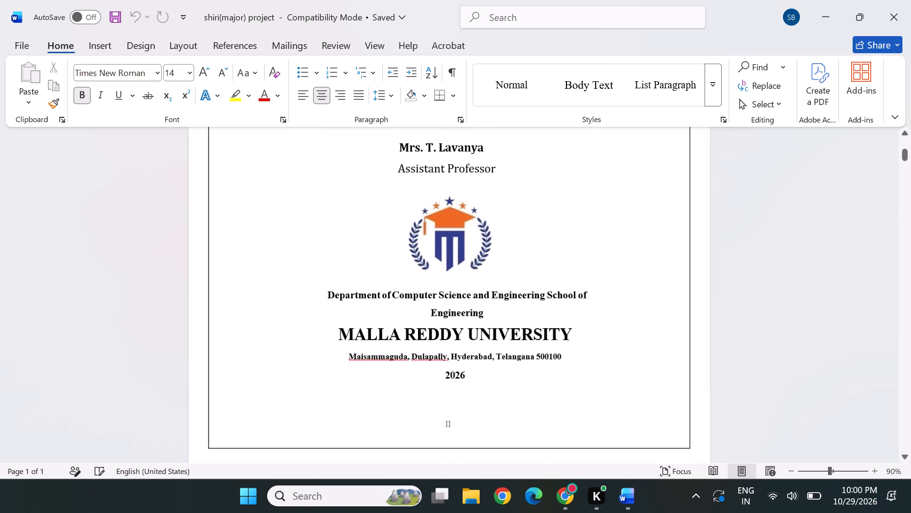
scroll(592, 337, down, 1)
scroll(574, 301, down, 2)
scroll(514, 404, down, 1)
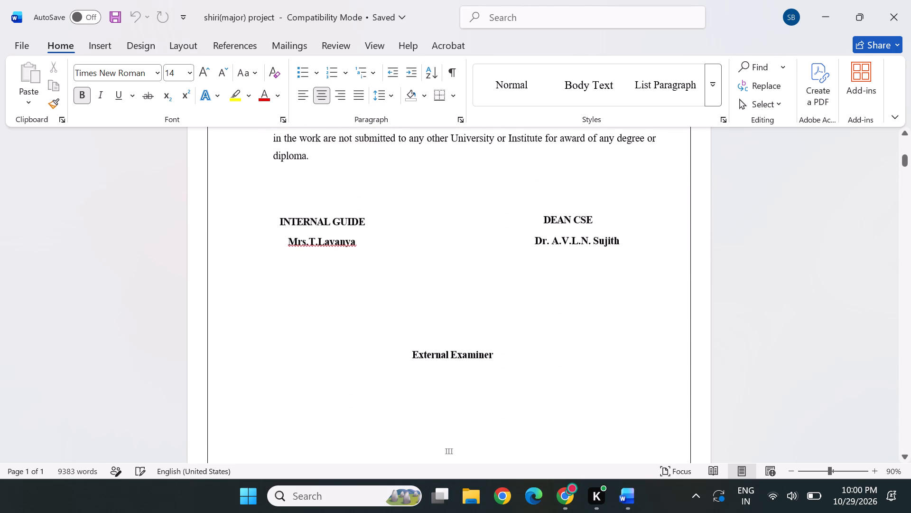
scroll(514, 404, down, 1)
scroll(514, 404, up, 1)
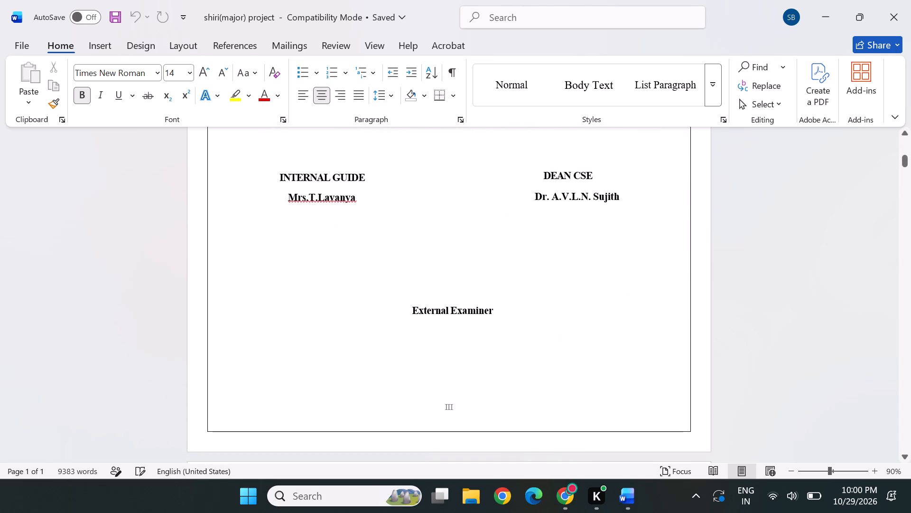
scroll(461, 334, down, 3)
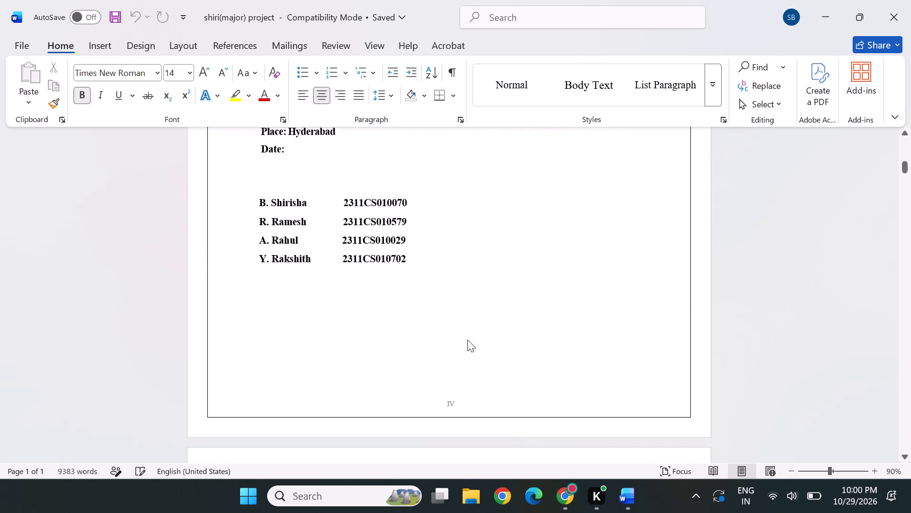
scroll(467, 340, down, 3)
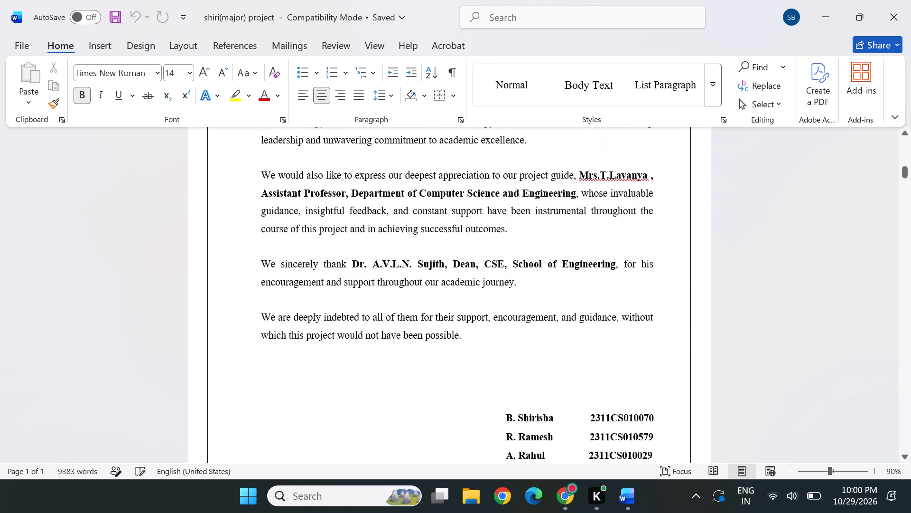
scroll(476, 367, down, 1)
scroll(466, 269, down, 1)
scroll(468, 313, down, 1)
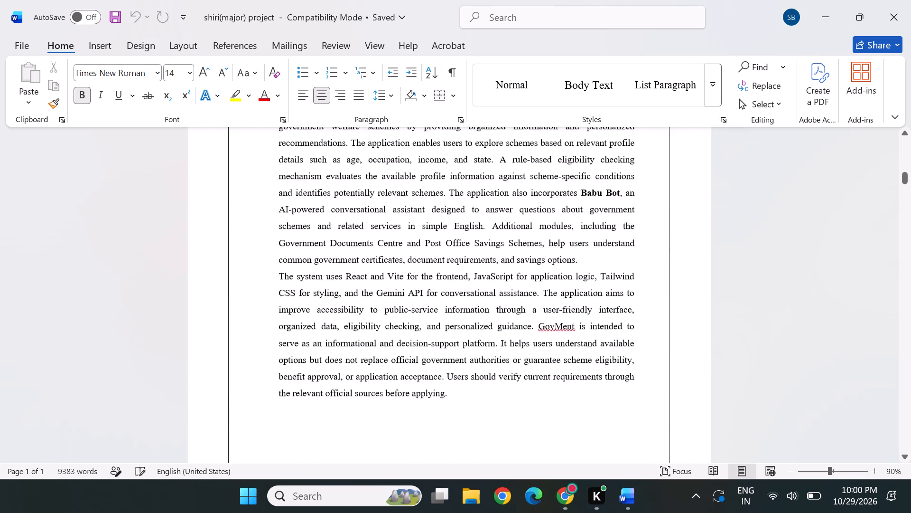
scroll(468, 312, down, 2)
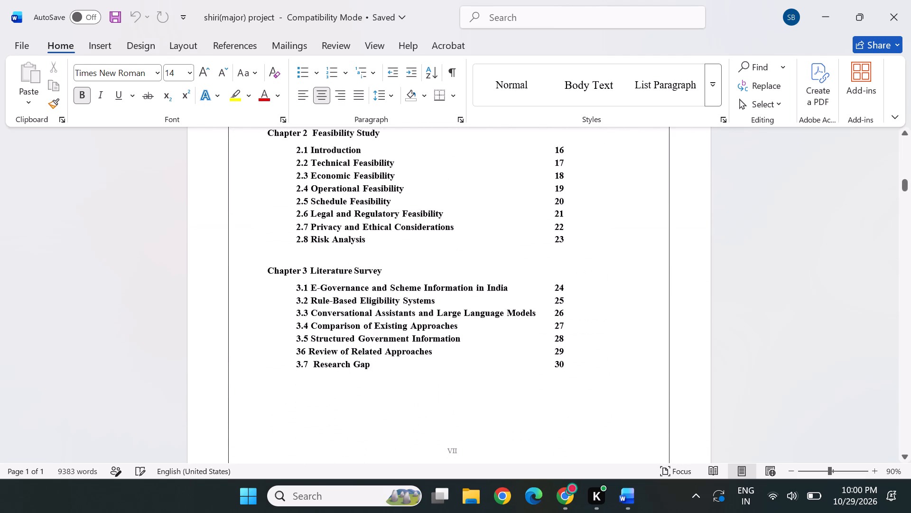
Examine the table of contents from Chapter 1 through Chapter 5, checking its table structure, chapter entries and page numbers.
scroll(491, 317, up, 2)
click(480, 247)
click(387, 228)
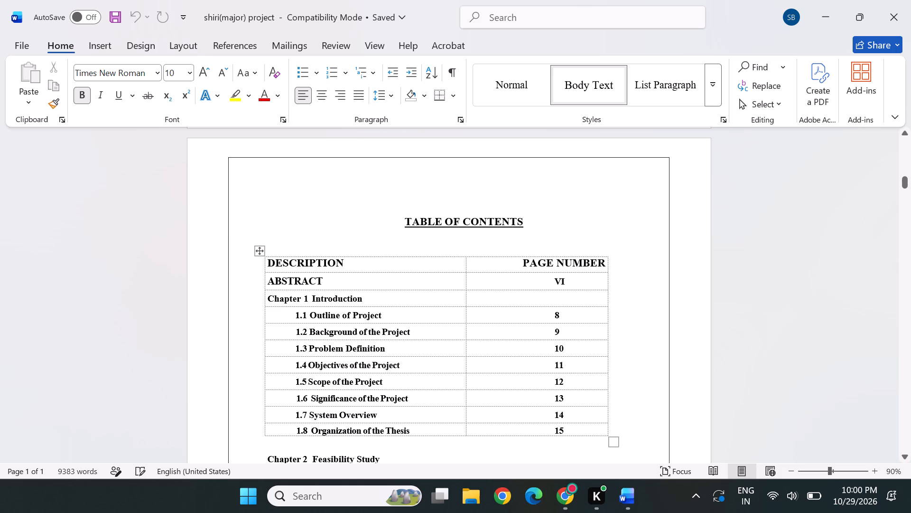
click(296, 212)
scroll(343, 275, down, 1)
scroll(393, 293, down, 1)
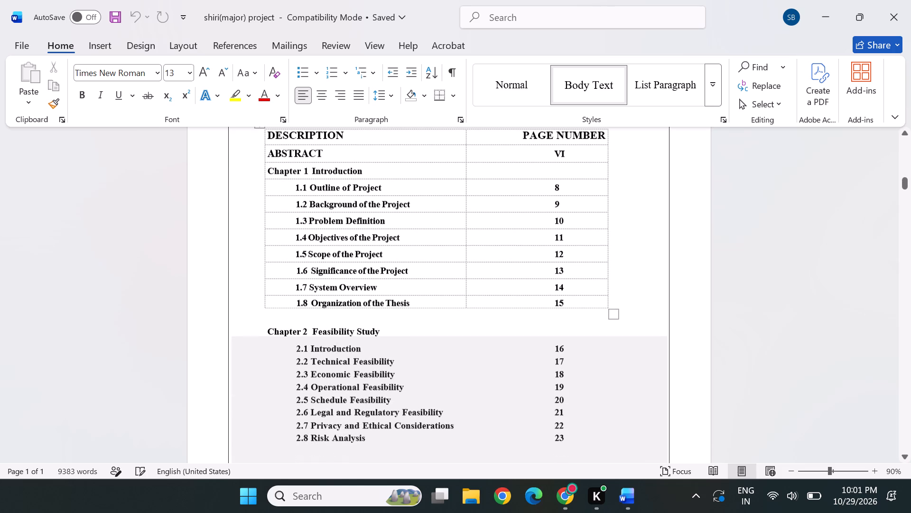
click(777, 284)
click(783, 288)
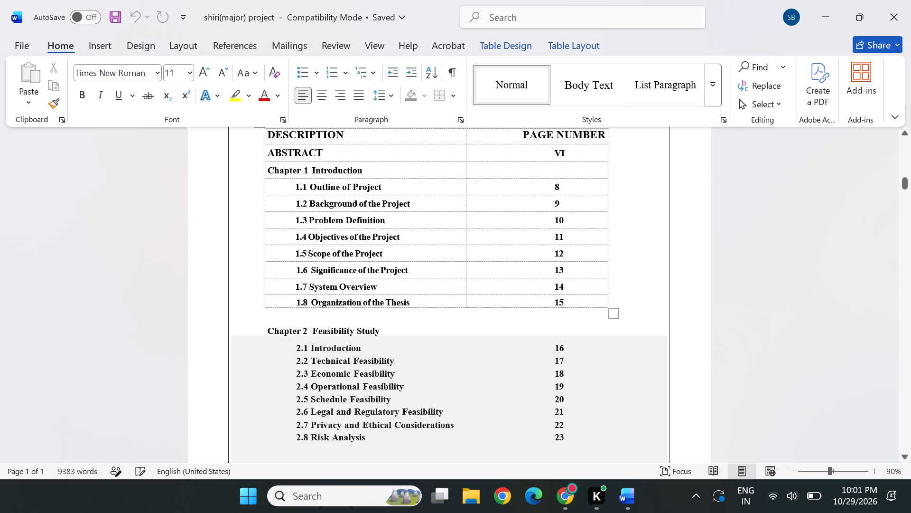
click(92, 43)
scroll(75, 333, down, 1)
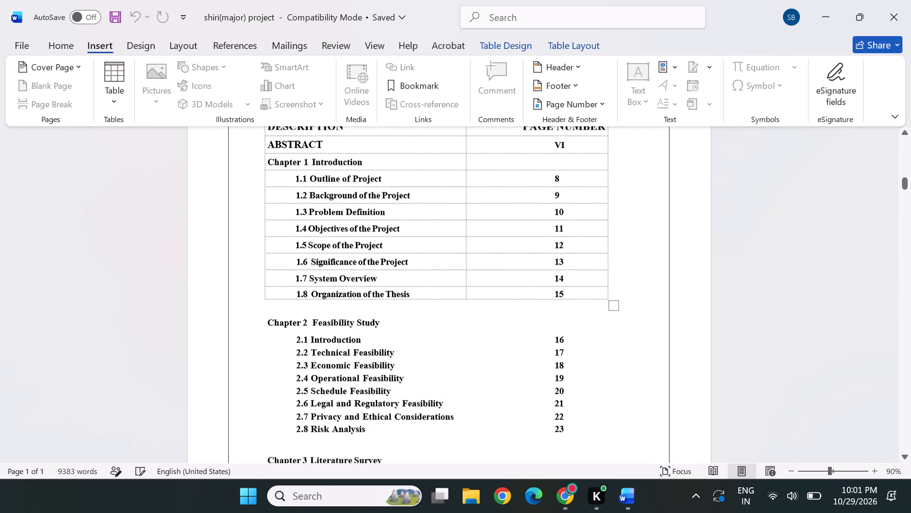
scroll(75, 333, down, 1)
scroll(358, 369, down, 2)
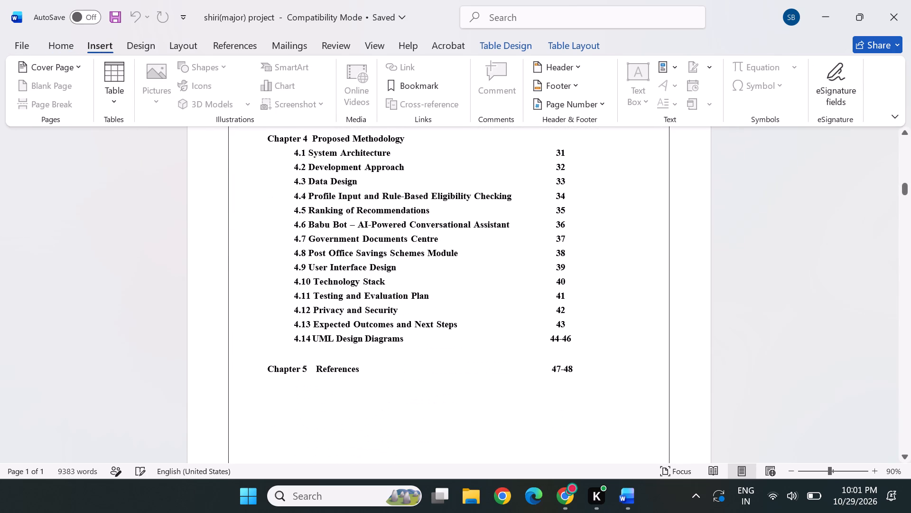
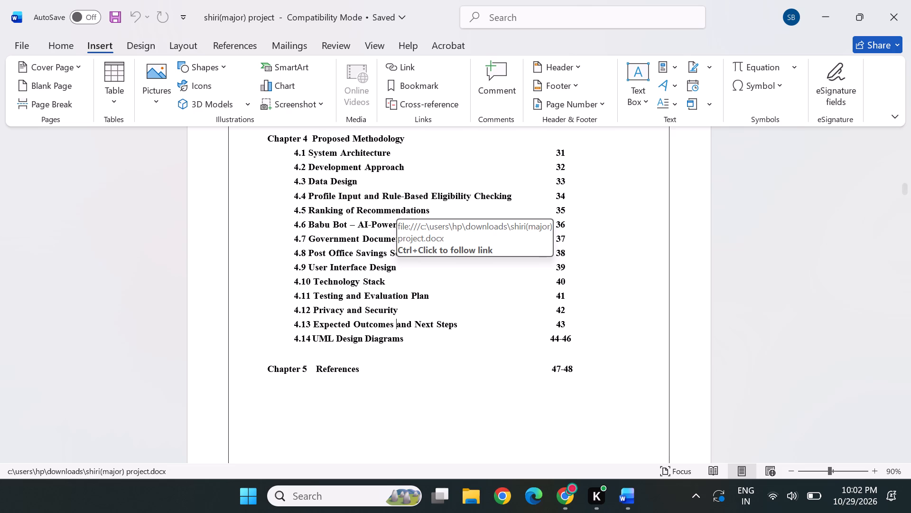
Remove all borders from the entire List of Figures table using the No Border option.
scroll(526, 401, down, 1)
scroll(551, 350, up, 1)
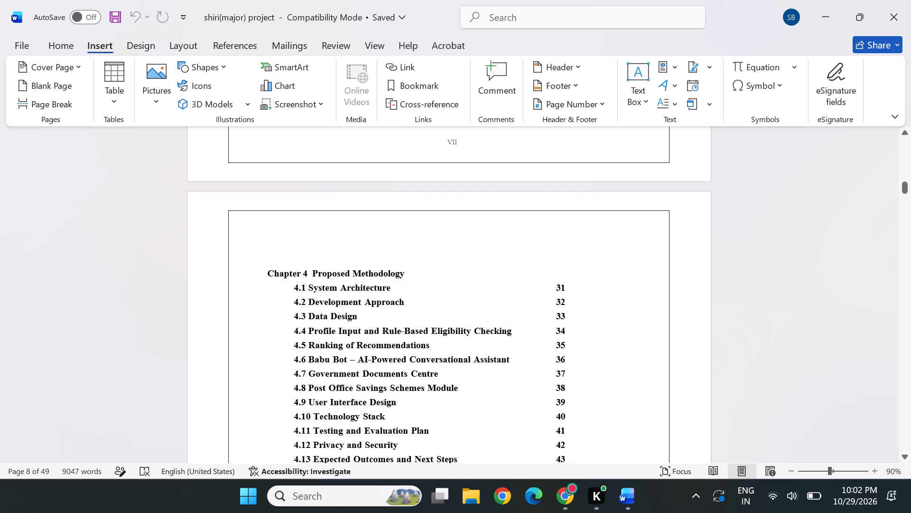
scroll(551, 350, up, 2)
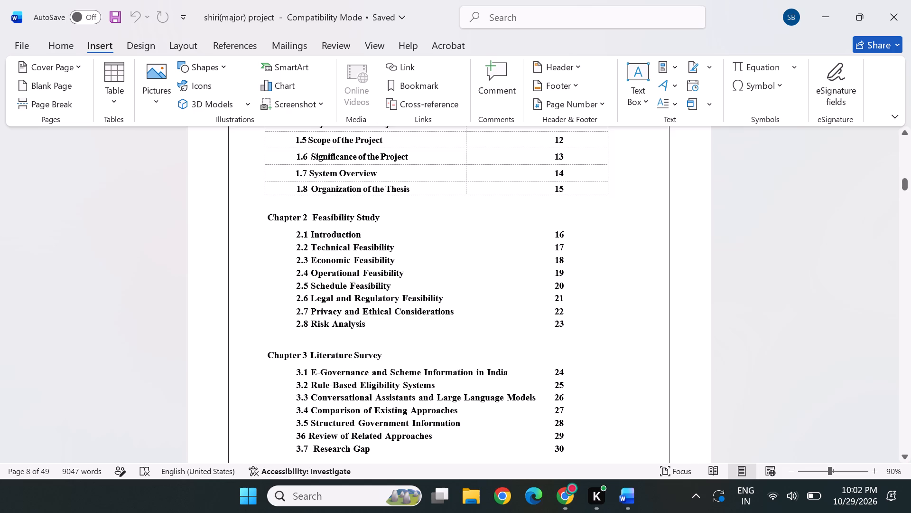
scroll(502, 346, down, 2)
scroll(521, 398, down, 2)
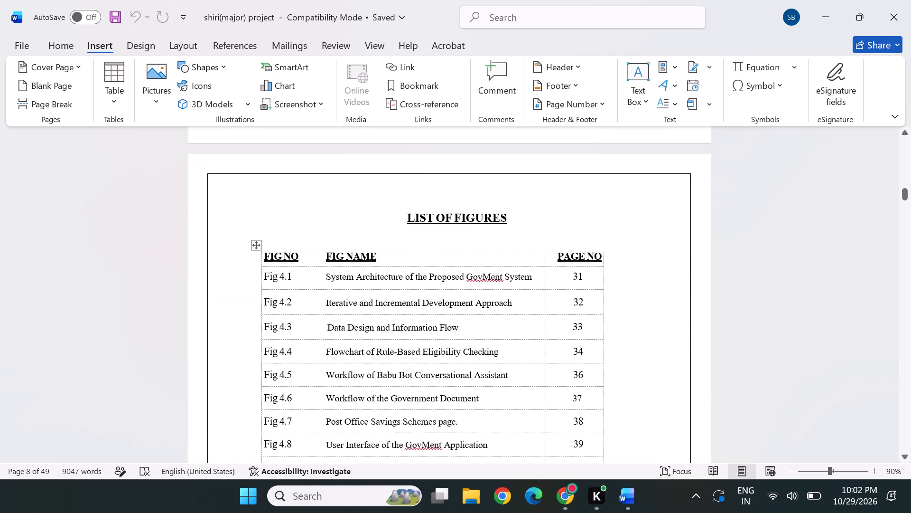
click(659, 259)
scroll(122, 291, down, 1)
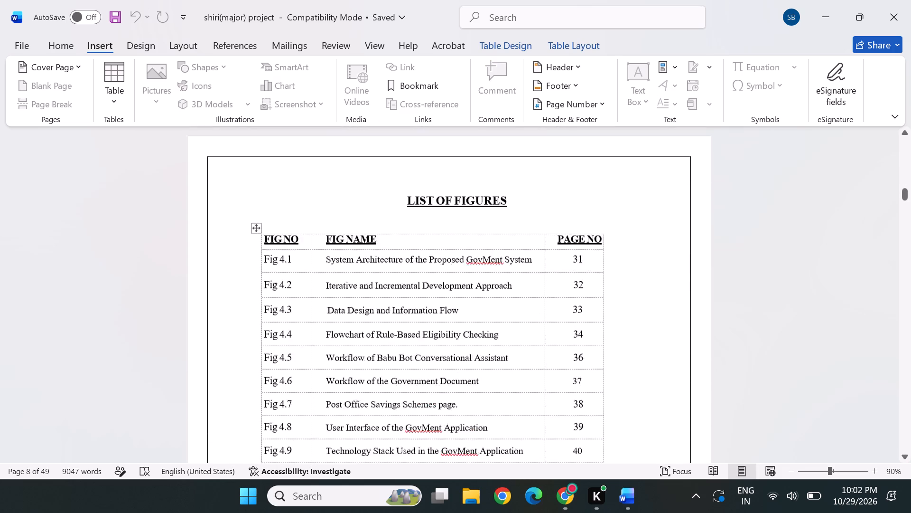
scroll(122, 291, down, 1)
click(257, 133)
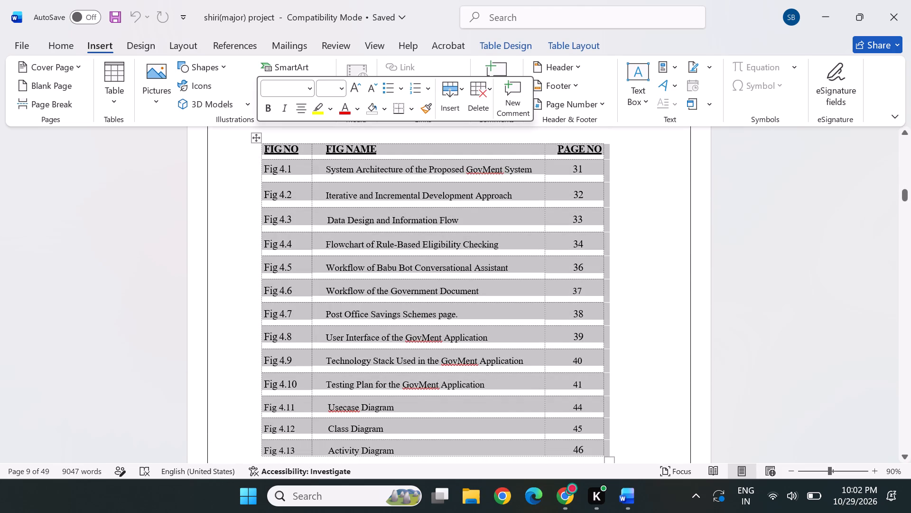
click(56, 53)
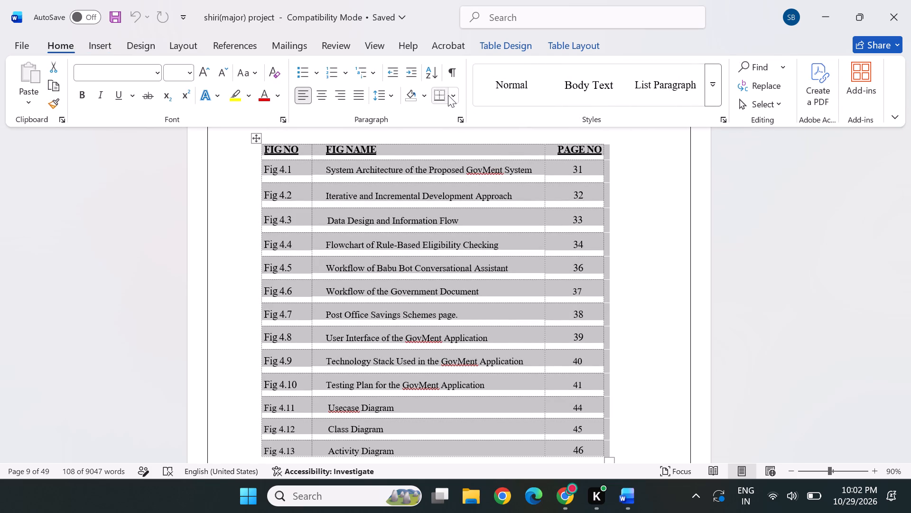
click(448, 95)
click(455, 98)
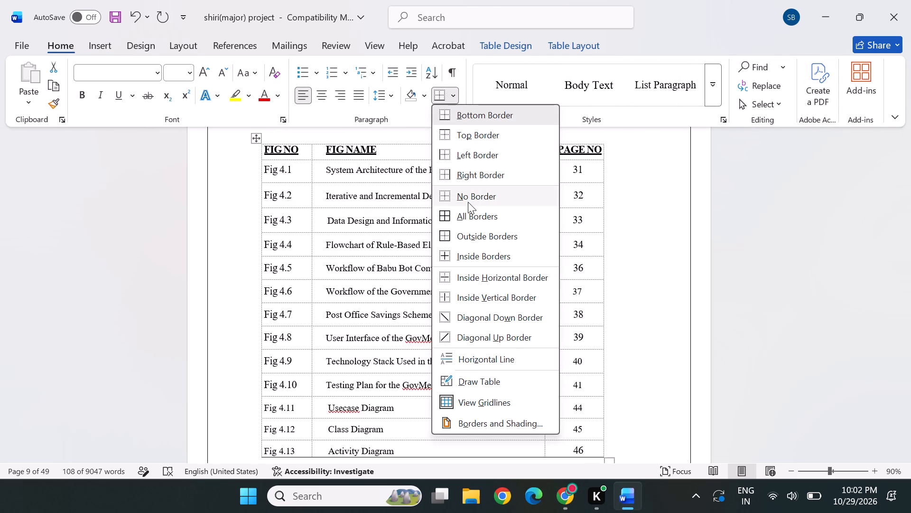
click(468, 202)
click(652, 255)
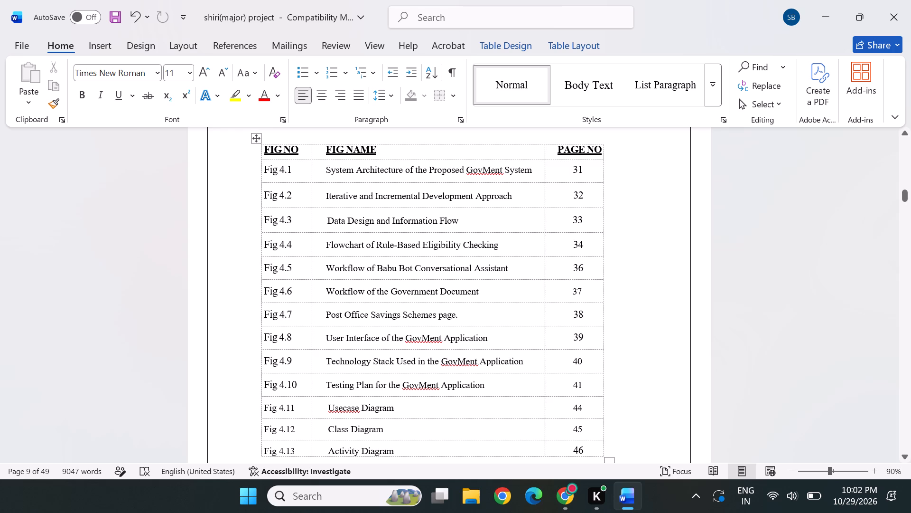
Zoom the document out to 70% to check the List of Figures page alongside the Chapter 1 introduction.
key(ctrl+minus)
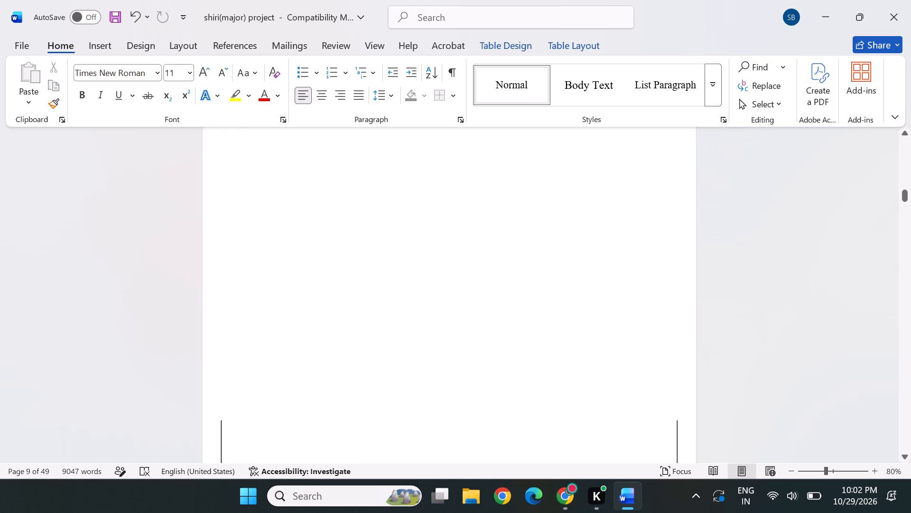
key(ctrl+minus)
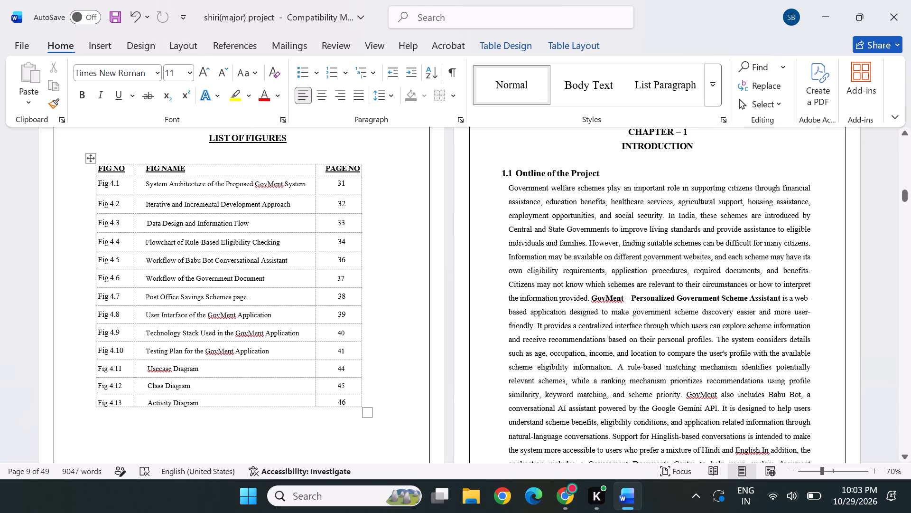
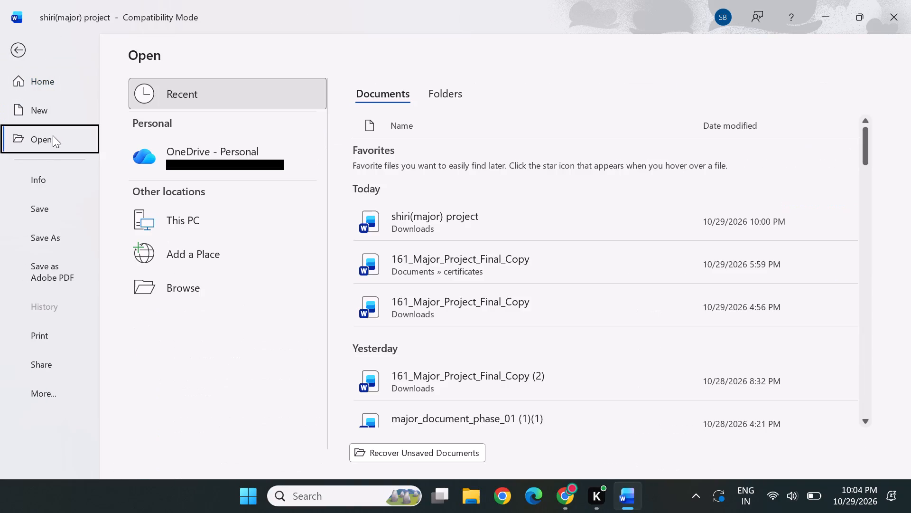
Open the 161_Major_Project_Final_Copy document from the Downloads folder and enable it for editing.
double_click(185, 282)
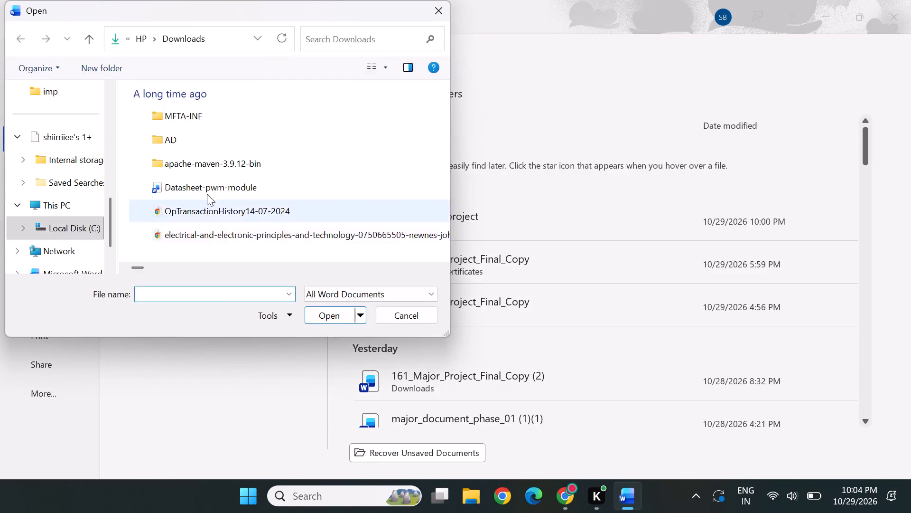
scroll(28, 179, up, 1)
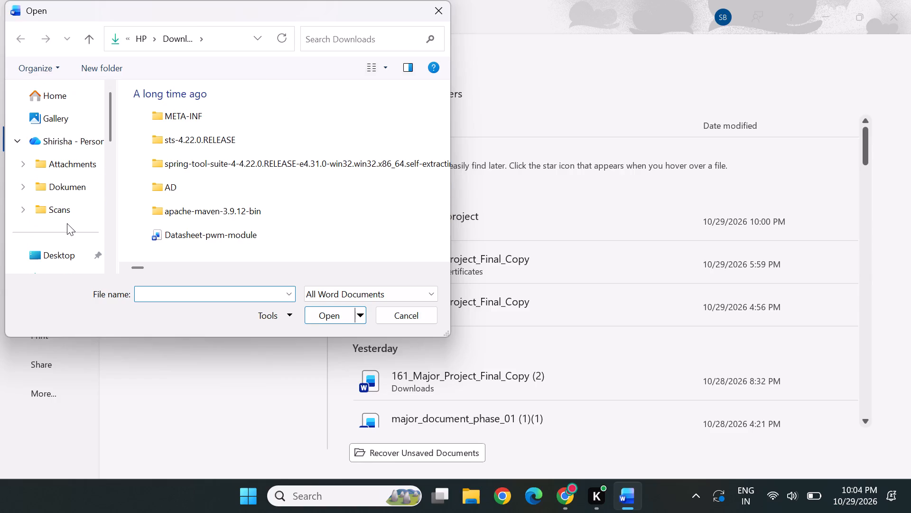
scroll(67, 223, down, 1)
double_click(68, 144)
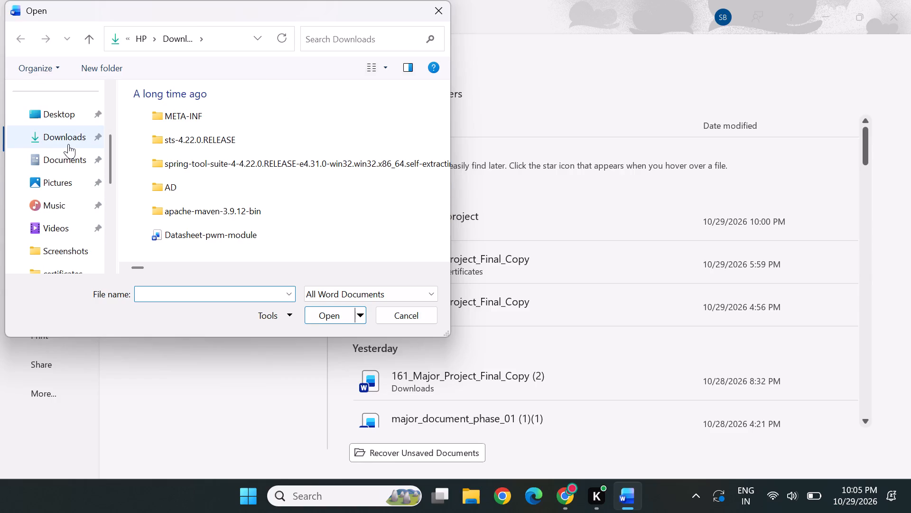
scroll(245, 180, down, 20)
scroll(245, 180, down, 20)
scroll(245, 180, down, 20)
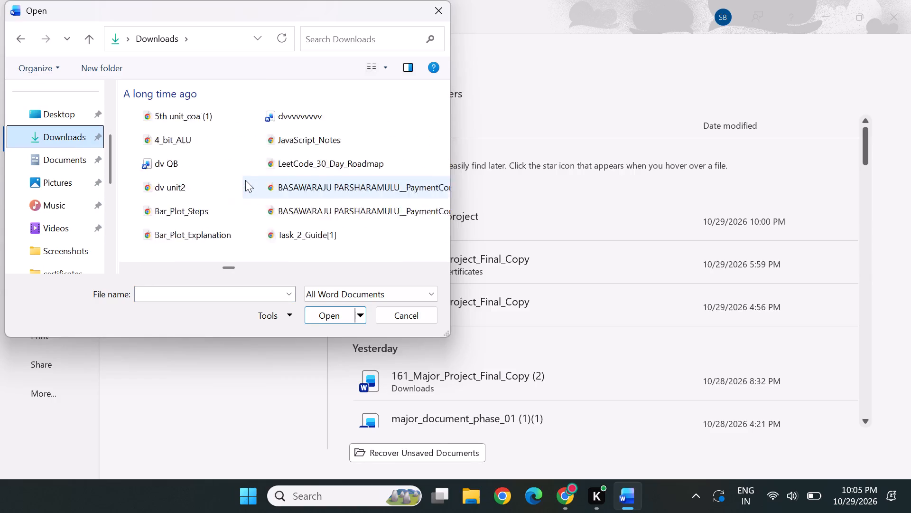
scroll(245, 180, down, 20)
scroll(245, 180, down, 20)
scroll(245, 180, down, 20)
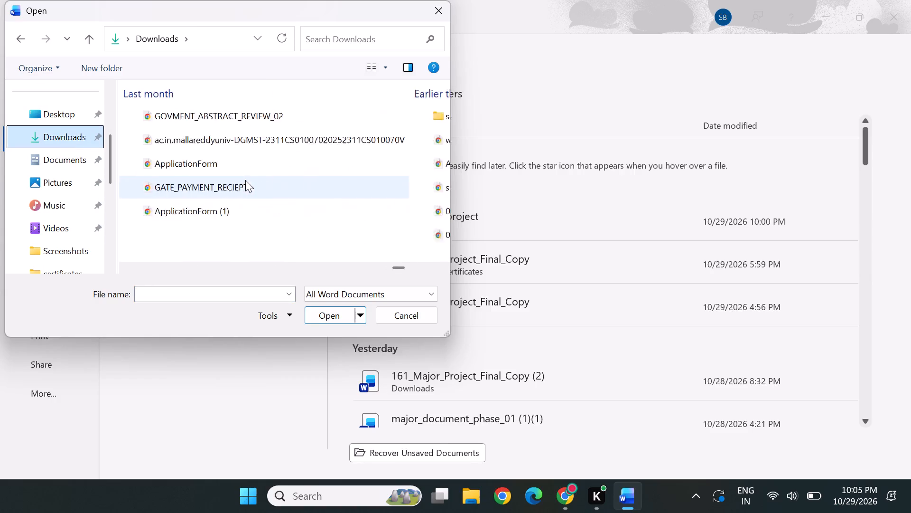
scroll(245, 180, down, 20)
scroll(245, 180, down, 20)
scroll(245, 180, down, 20)
click(191, 120)
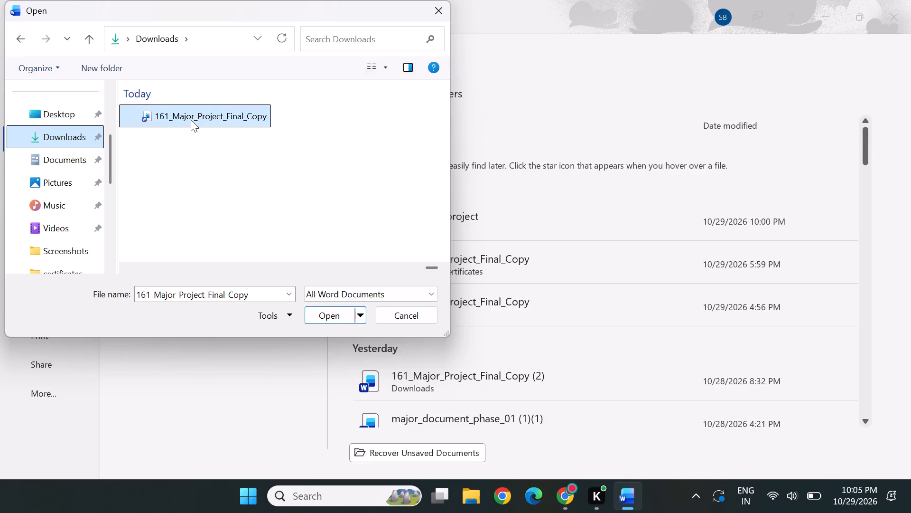
click(315, 313)
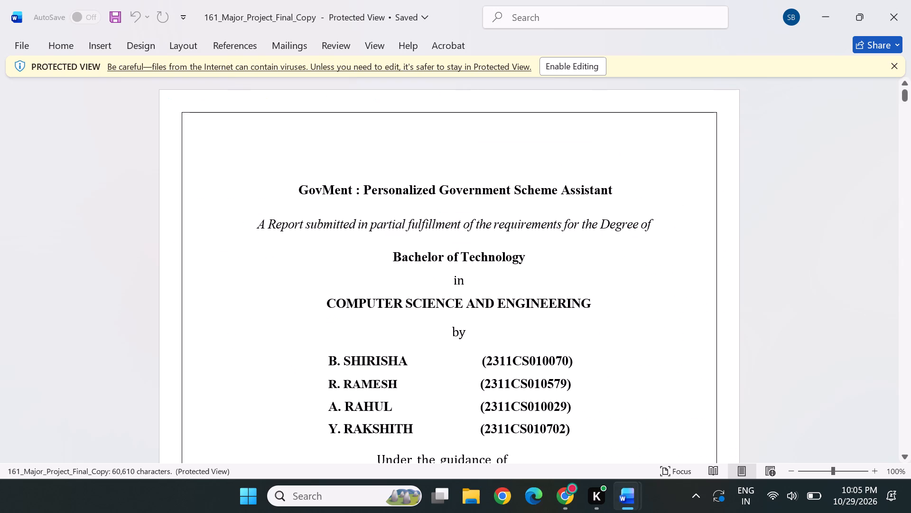
click(581, 69)
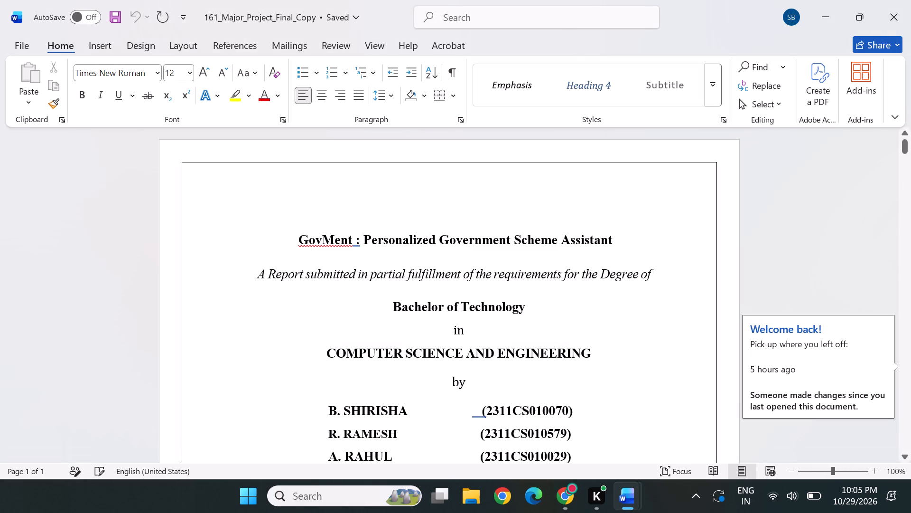
Review the report's front matter at 60% zoom, from the title page through the certificate, declaration, acknowledgement and abstract to the table of contents.
scroll(595, 342, down, 3)
ctrl+scroll(595, 342, down, 1)
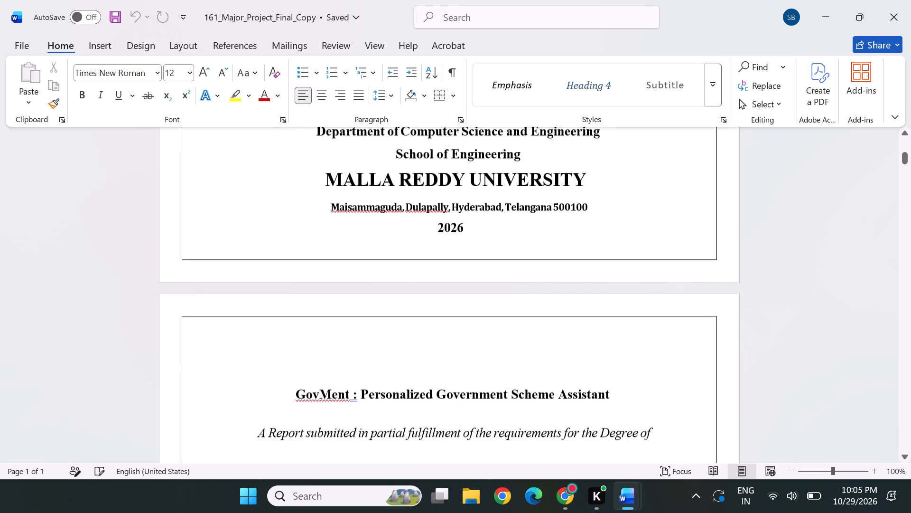
ctrl+scroll(595, 342, down, 1)
ctrl+scroll(571, 308, down, 2)
scroll(522, 413, down, 3)
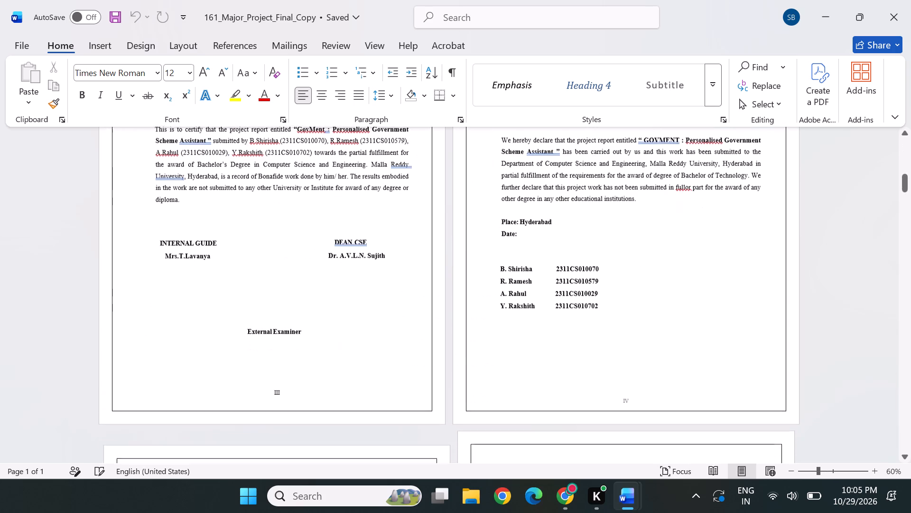
scroll(581, 378, up, 1)
scroll(478, 430, down, 1)
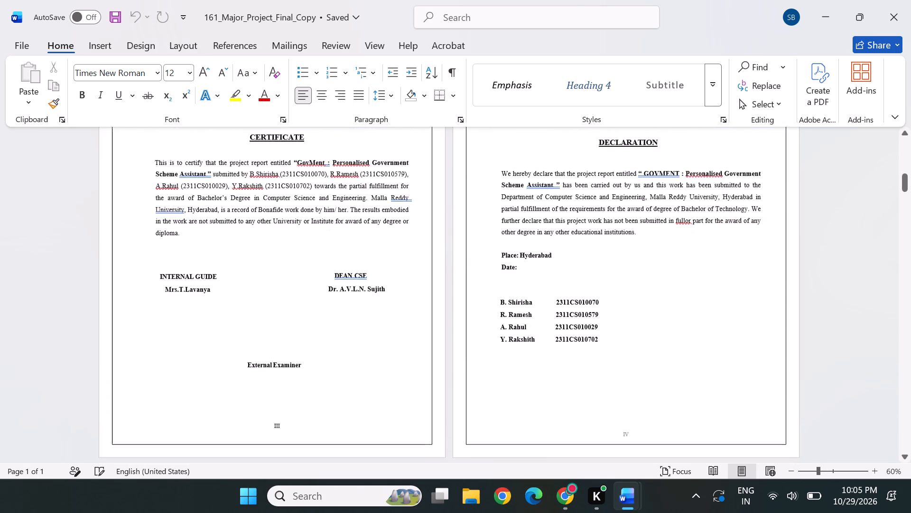
scroll(478, 430, down, 1)
scroll(651, 414, down, 1)
scroll(552, 351, down, 1)
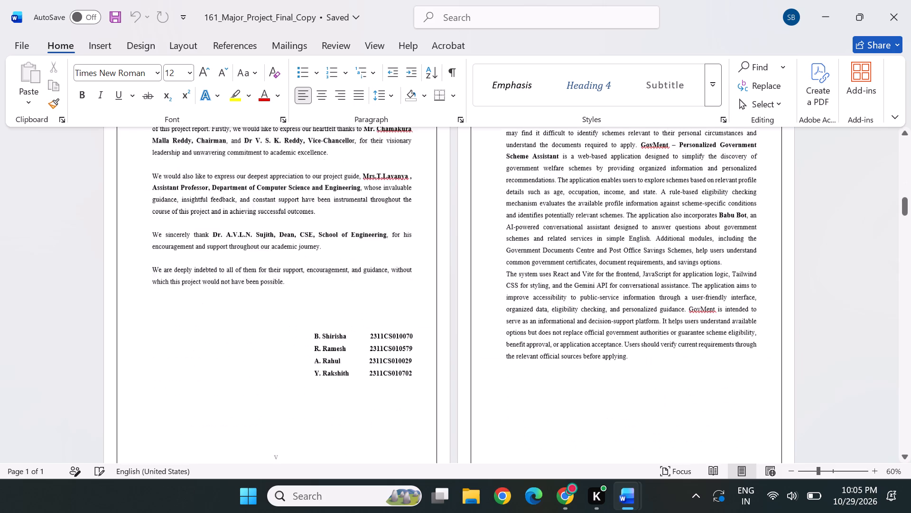
scroll(475, 349, down, 1)
scroll(551, 389, down, 2)
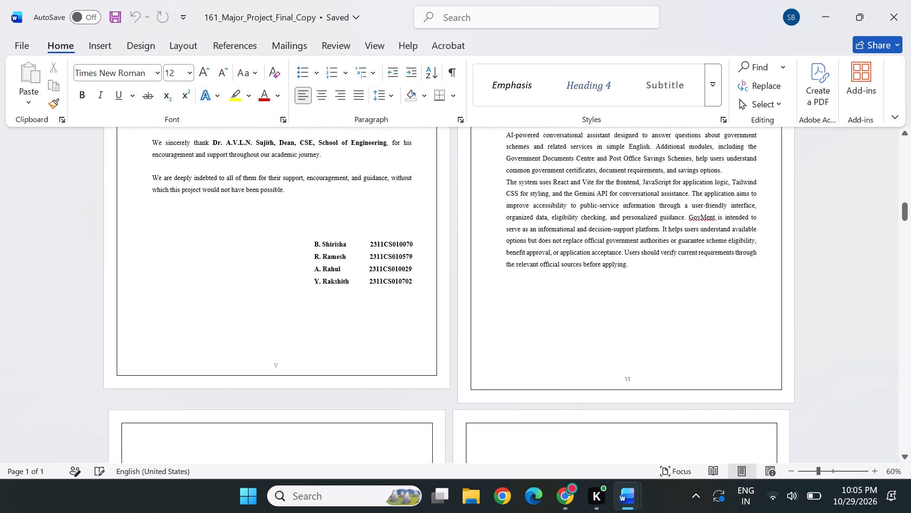
scroll(574, 400, down, 1)
scroll(493, 372, down, 2)
scroll(421, 338, down, 1)
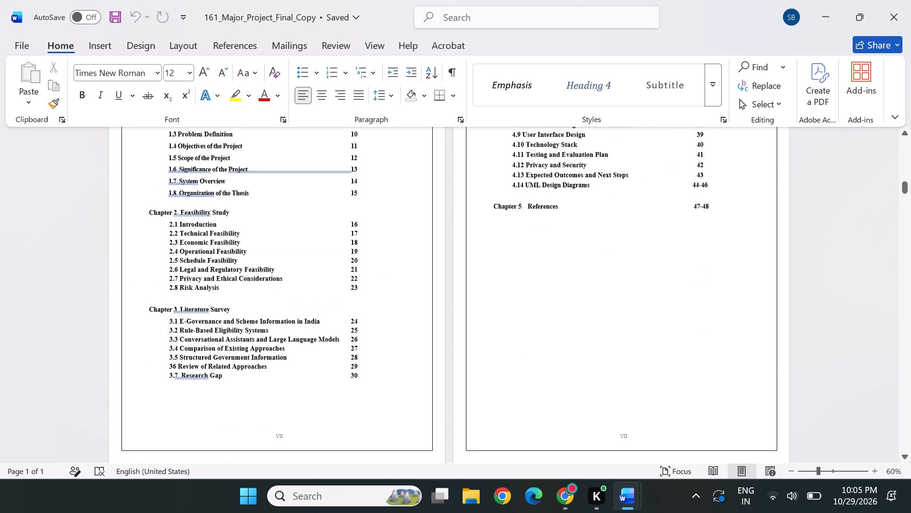
scroll(421, 338, down, 1)
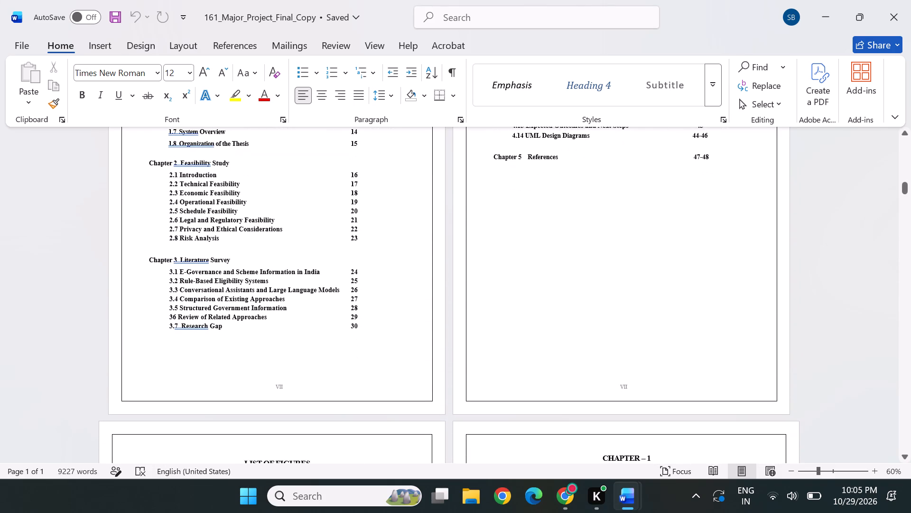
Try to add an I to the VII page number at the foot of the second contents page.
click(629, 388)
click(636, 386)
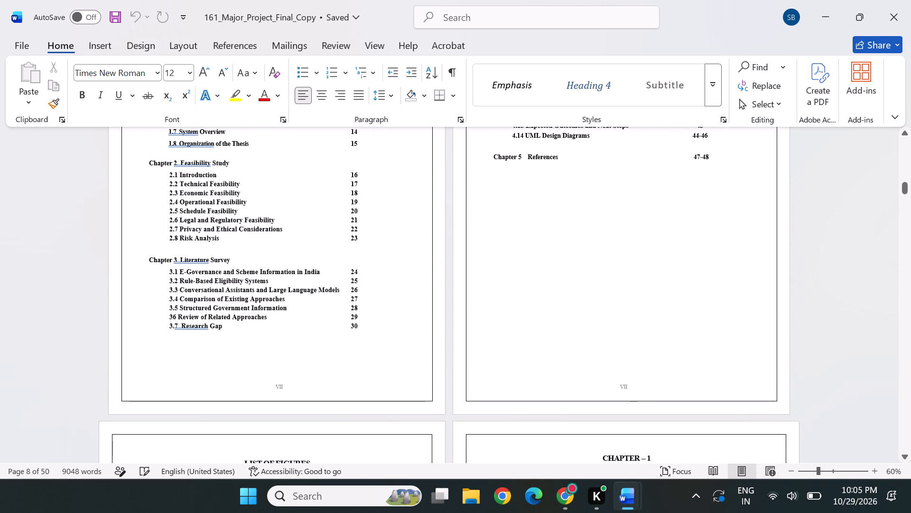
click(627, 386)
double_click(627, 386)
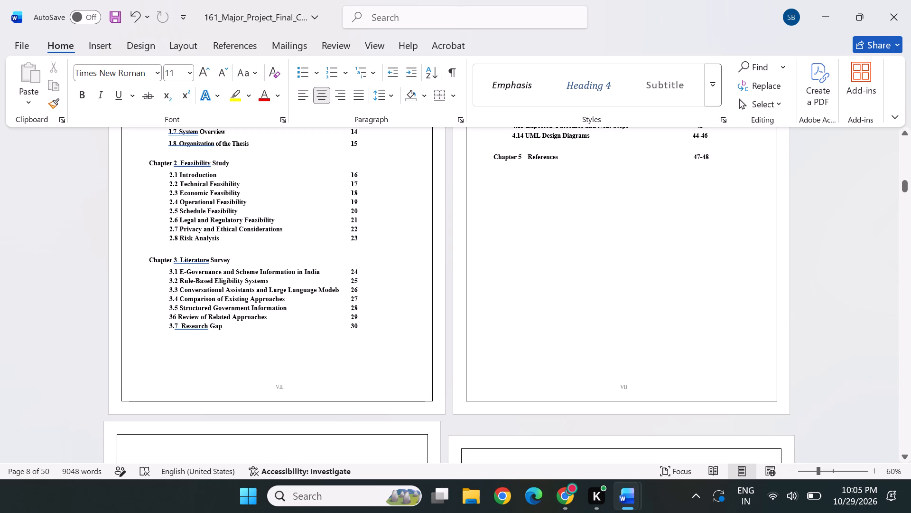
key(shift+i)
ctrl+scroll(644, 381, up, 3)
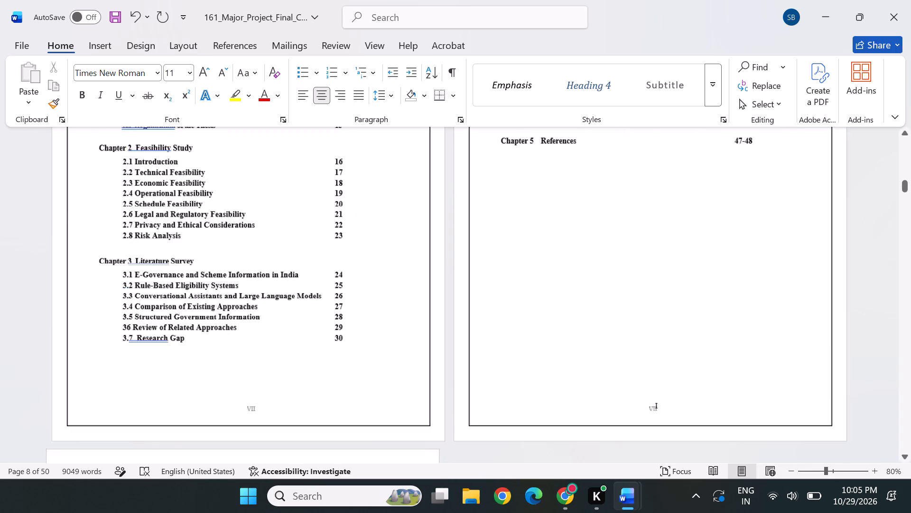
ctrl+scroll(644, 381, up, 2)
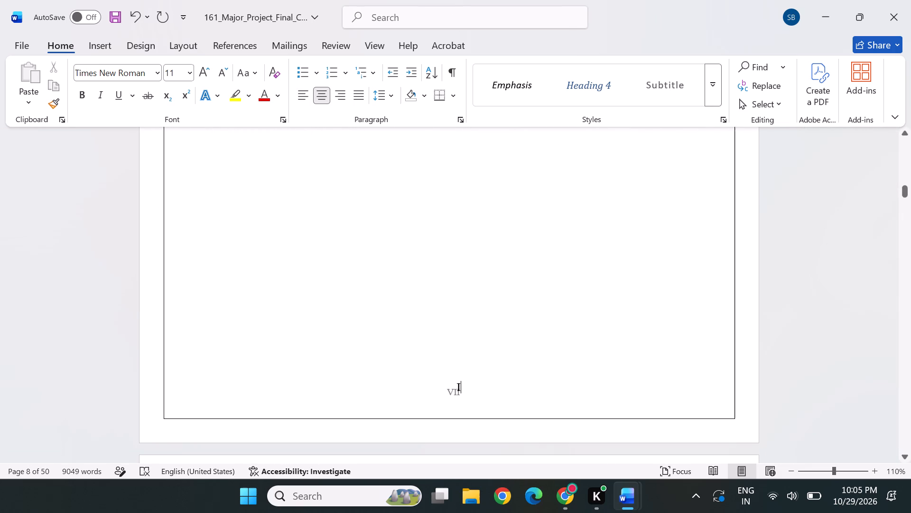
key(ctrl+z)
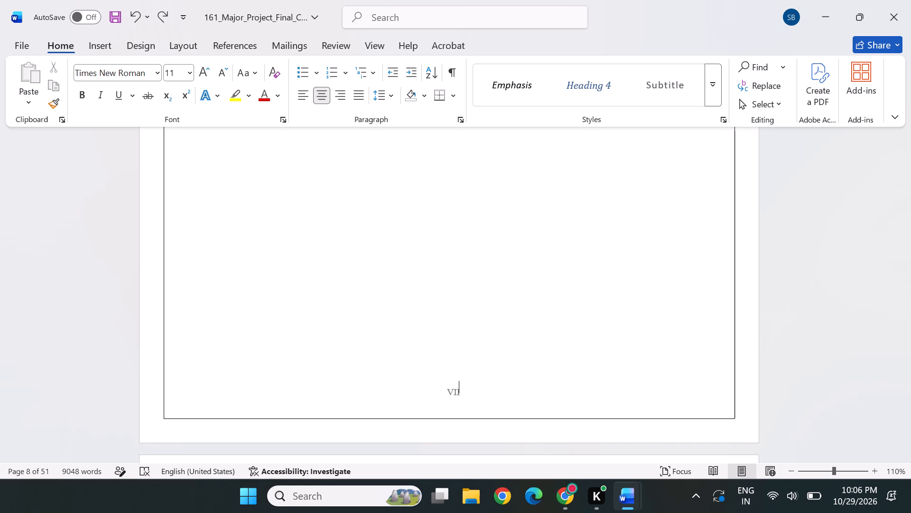
Examine the blank page after the table of contents, alongside the List of Figures and the start of Chapter 1.
ctrl+scroll(661, 388, down, 4)
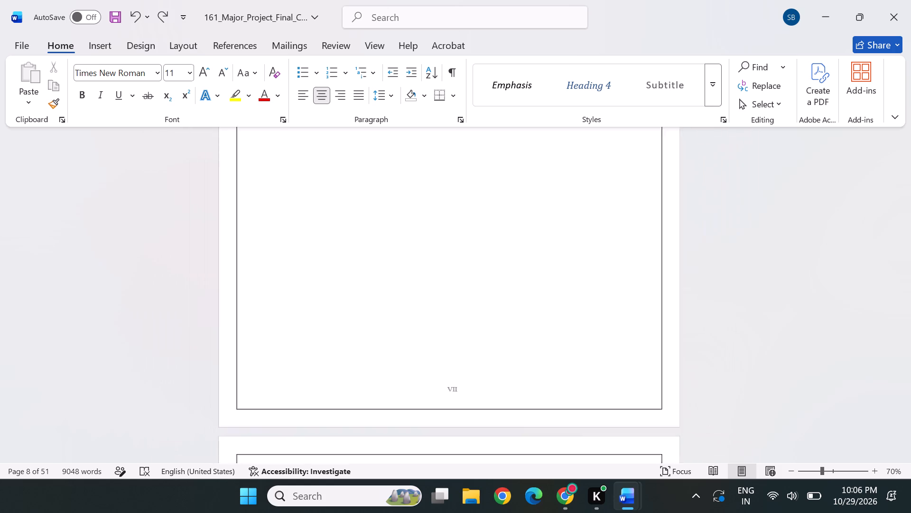
ctrl+scroll(510, 321, down, 1)
scroll(351, 363, down, 1)
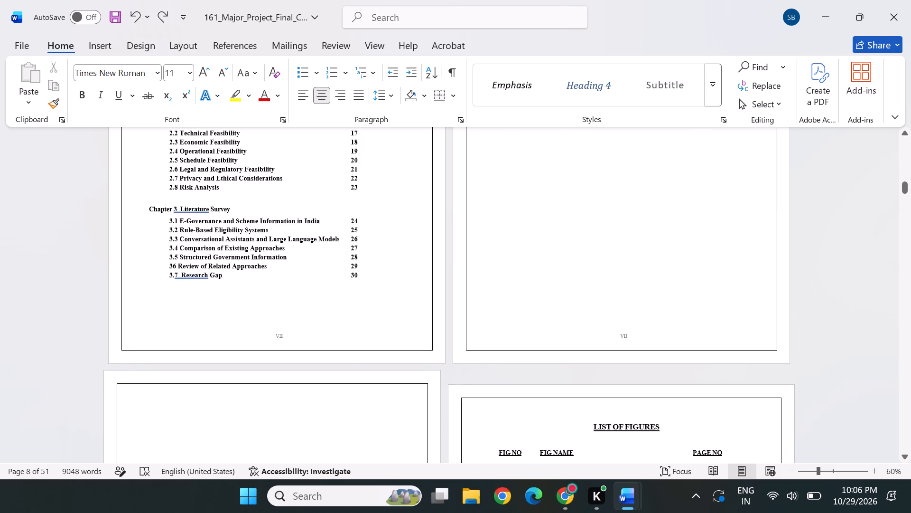
scroll(476, 380, down, 4)
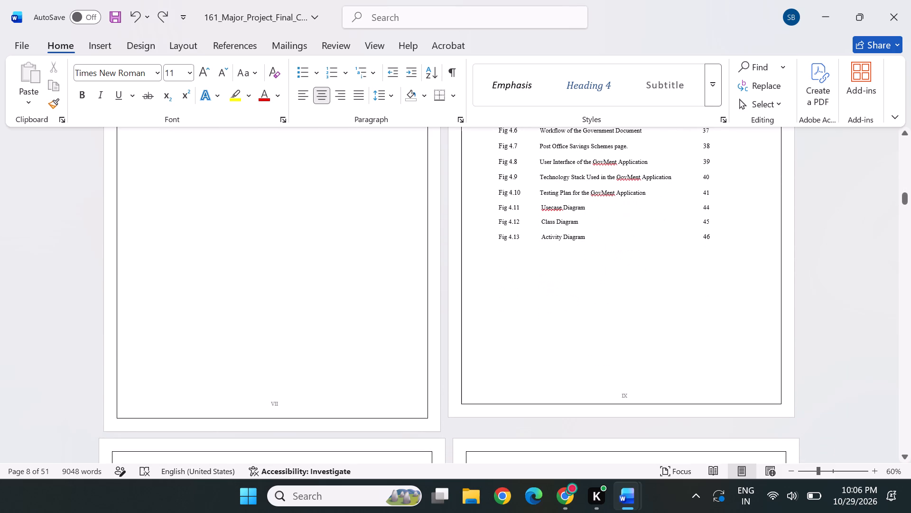
scroll(367, 416, down, 1)
right_click(367, 416)
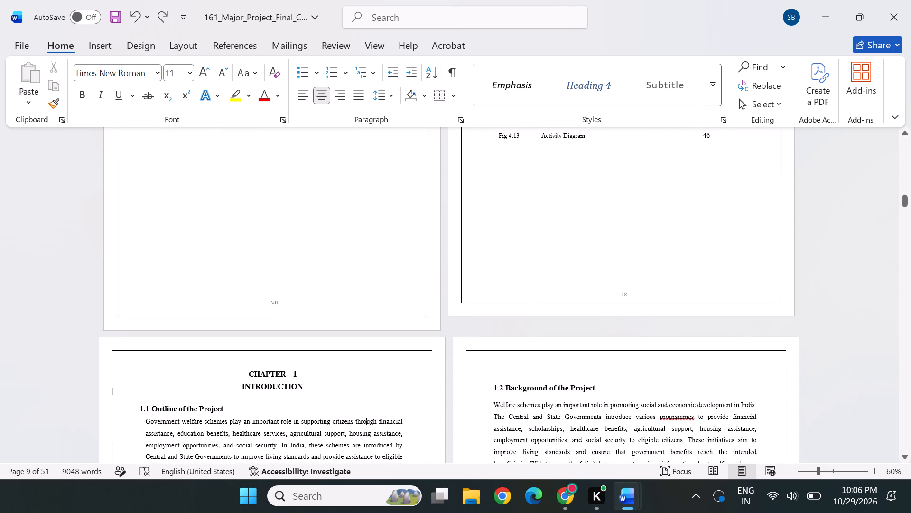
ctrl+scroll(275, 312, up, 1)
scroll(314, 324, up, 1)
click(314, 324)
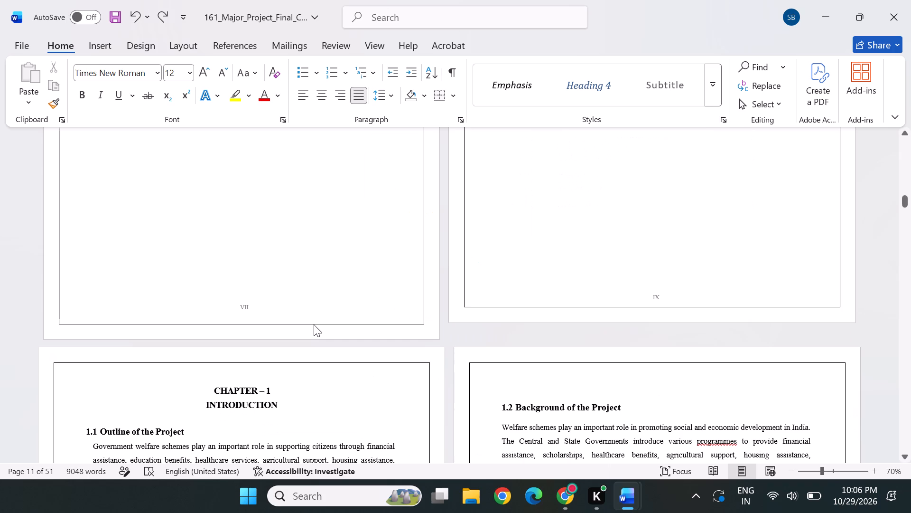
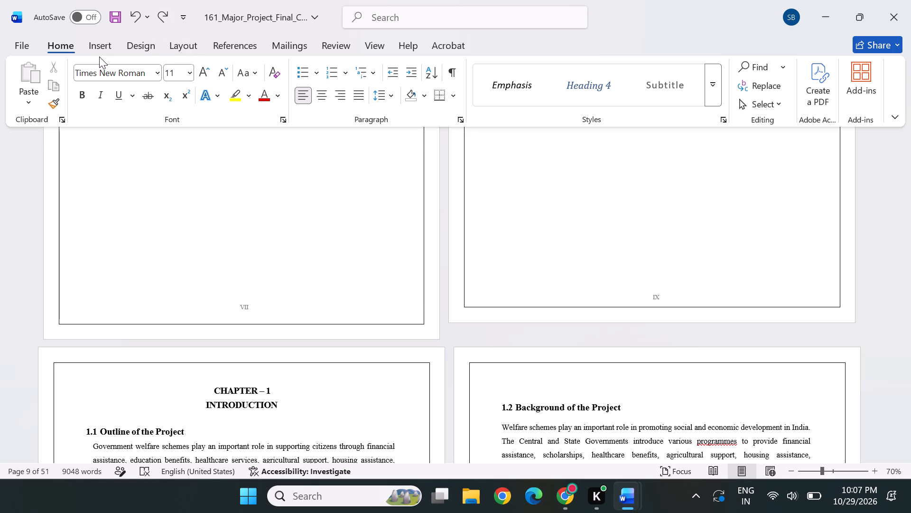
Bring up the commands for inserting elements such as shapes and page numbers into the report.
click(100, 42)
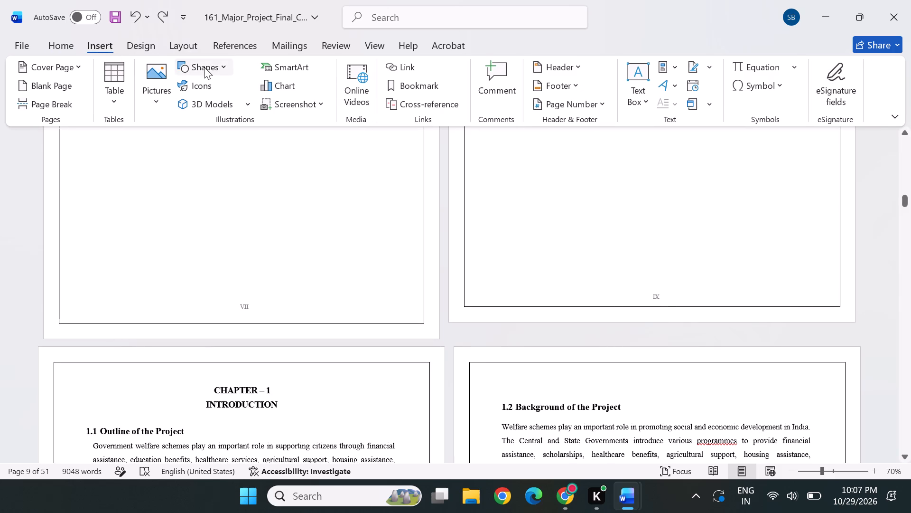
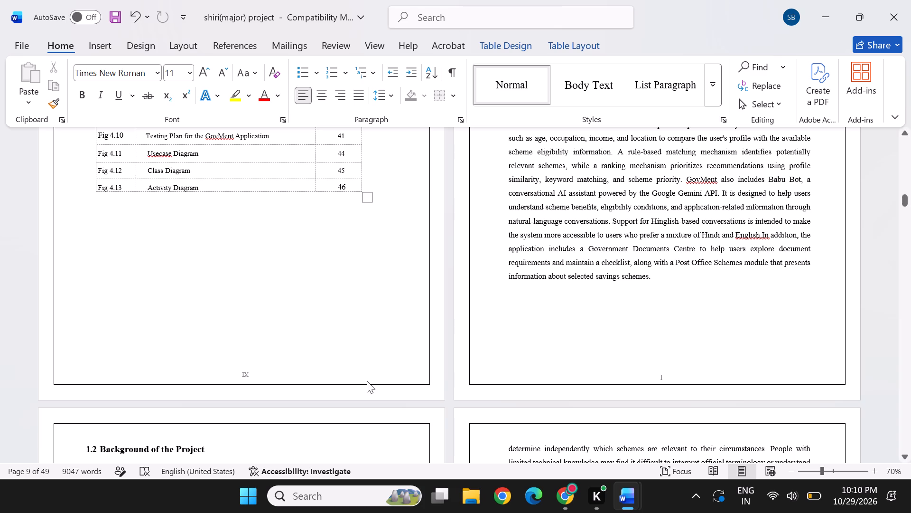
Open the footer of the List of Figures page (Section 9) for editing.
click(250, 373)
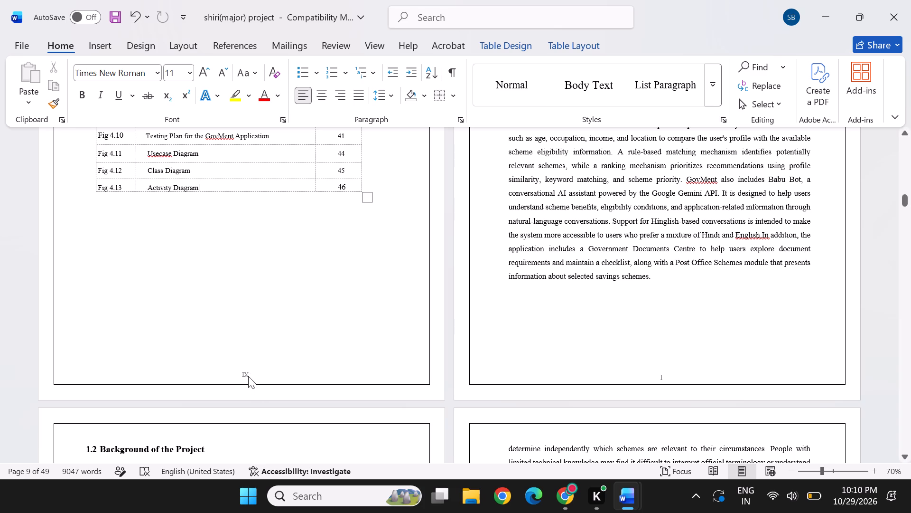
double_click(248, 381)
double_click(246, 383)
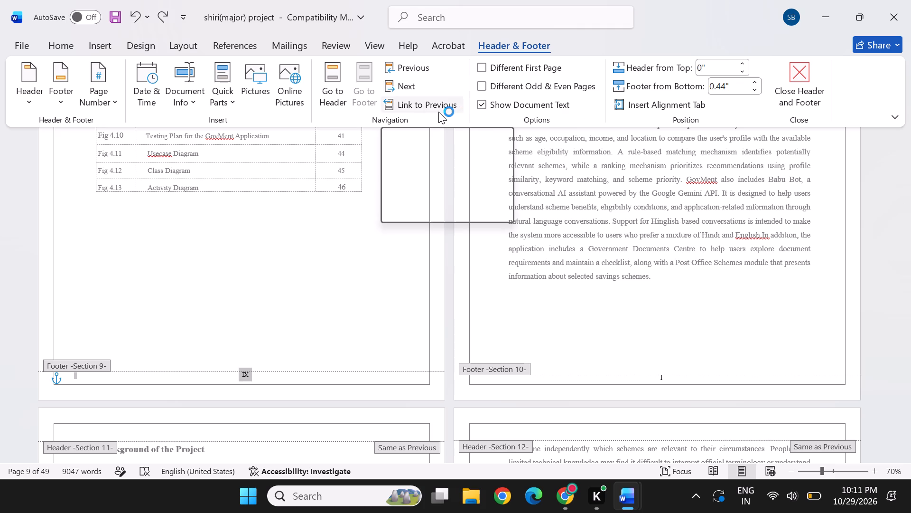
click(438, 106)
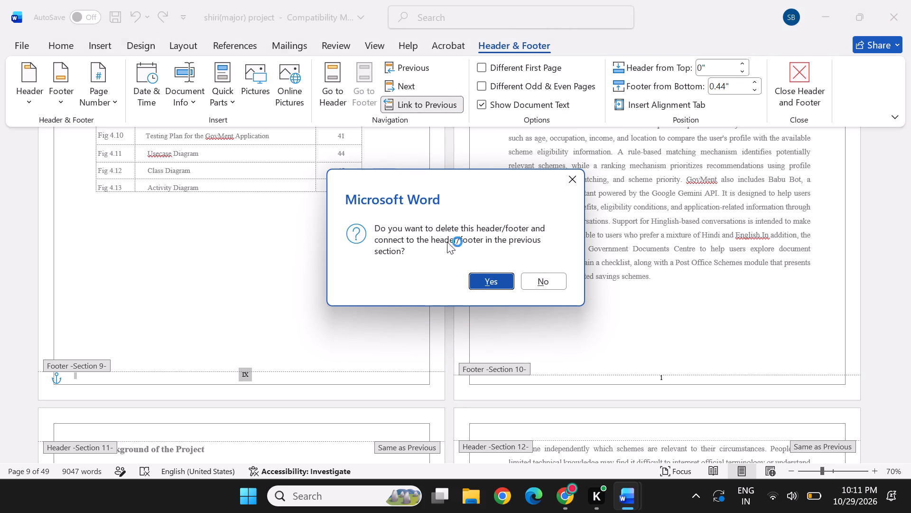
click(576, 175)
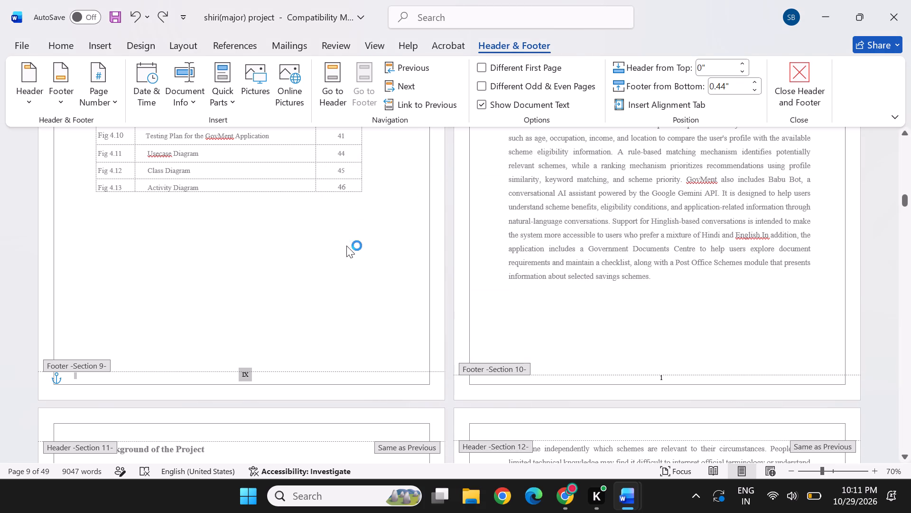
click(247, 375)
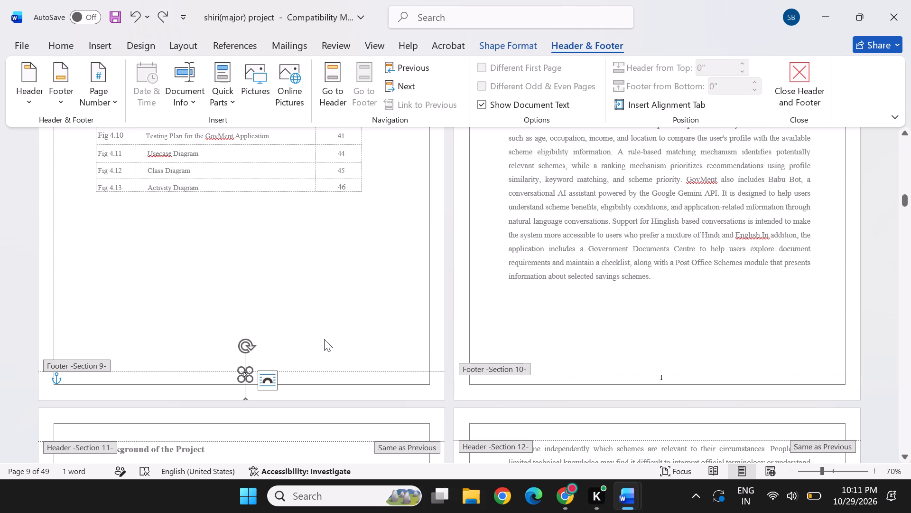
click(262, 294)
Change the Section 8 footer page number, on the second contents page, to VIII.
scroll(435, 332, up, 2)
scroll(565, 275, up, 1)
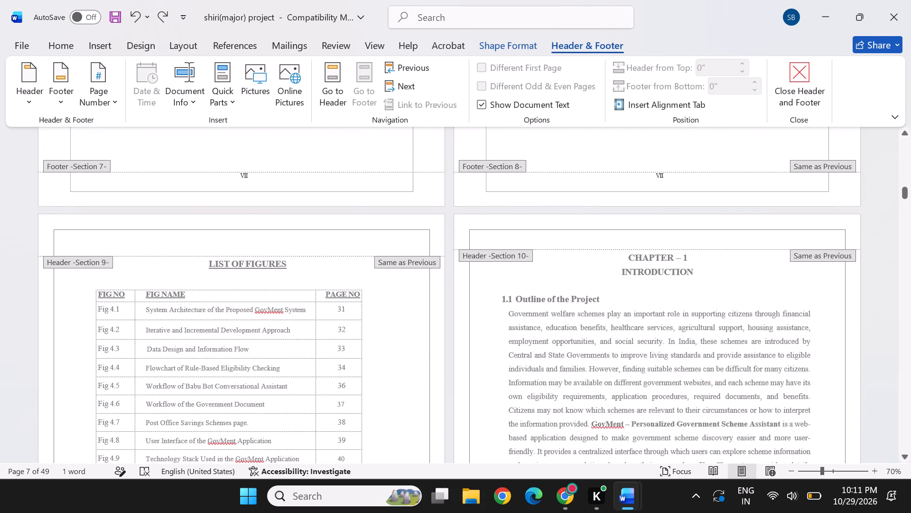
click(664, 178)
click(661, 176)
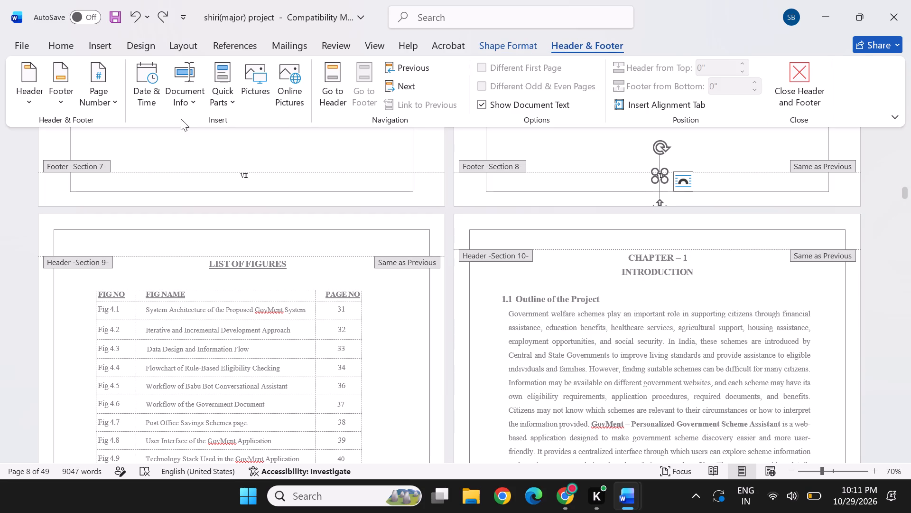
click(54, 47)
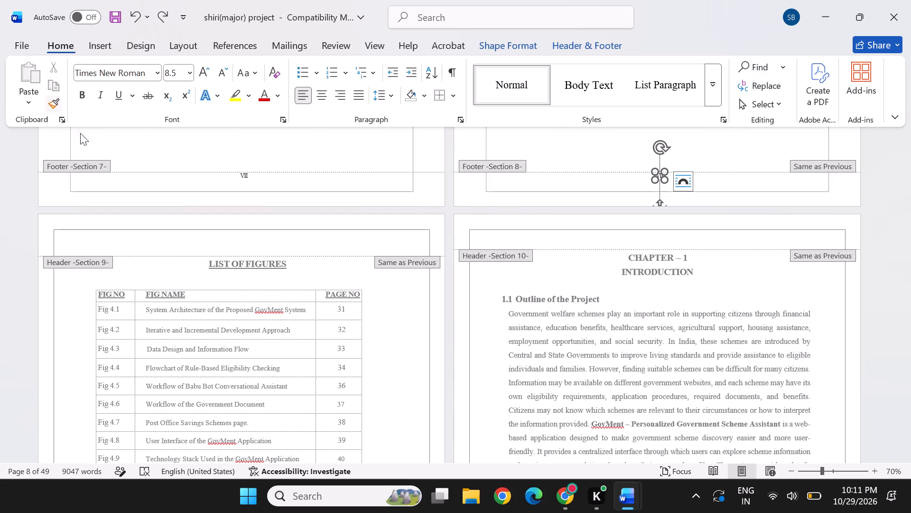
key(shift+i)
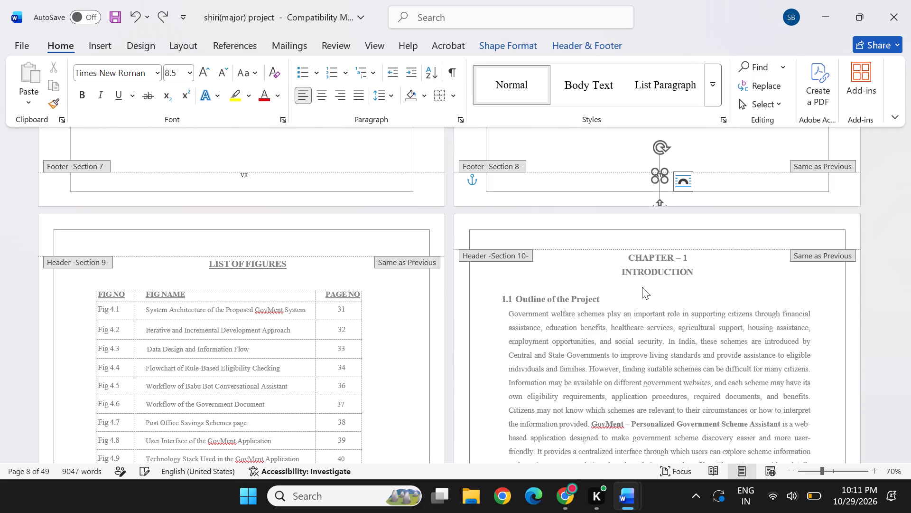
click(695, 212)
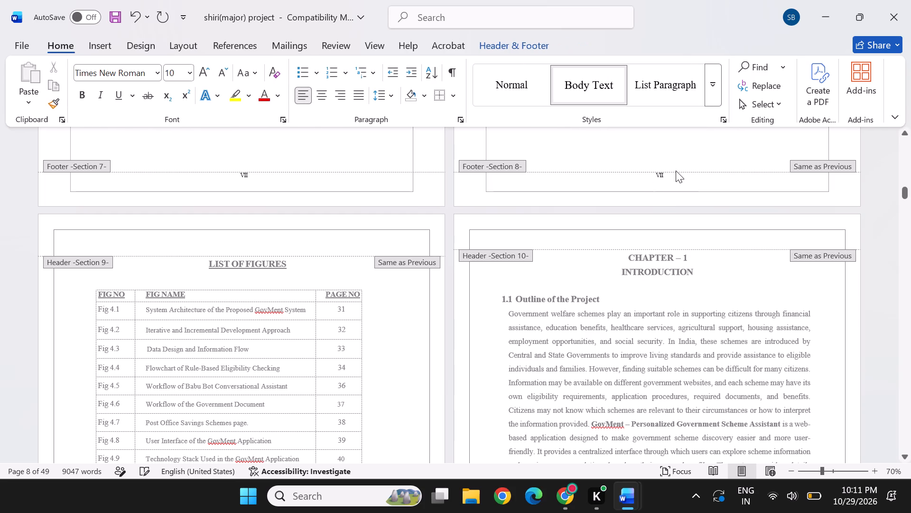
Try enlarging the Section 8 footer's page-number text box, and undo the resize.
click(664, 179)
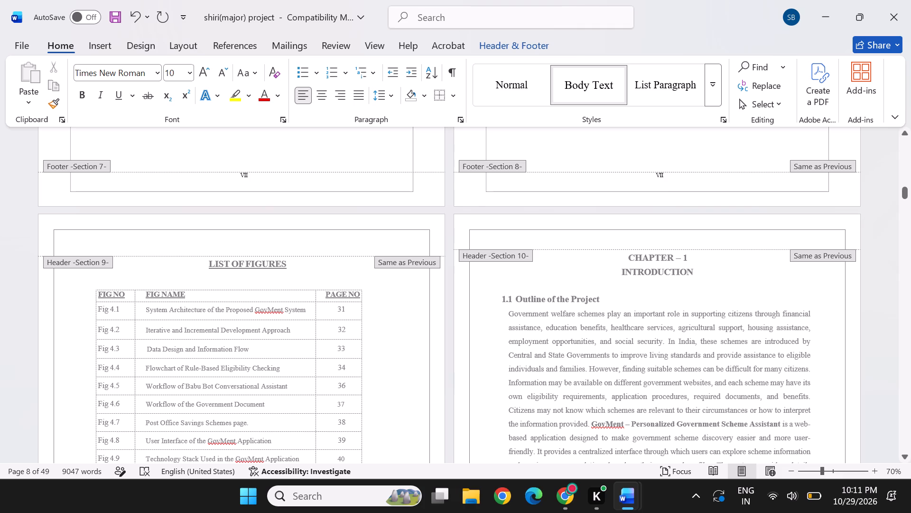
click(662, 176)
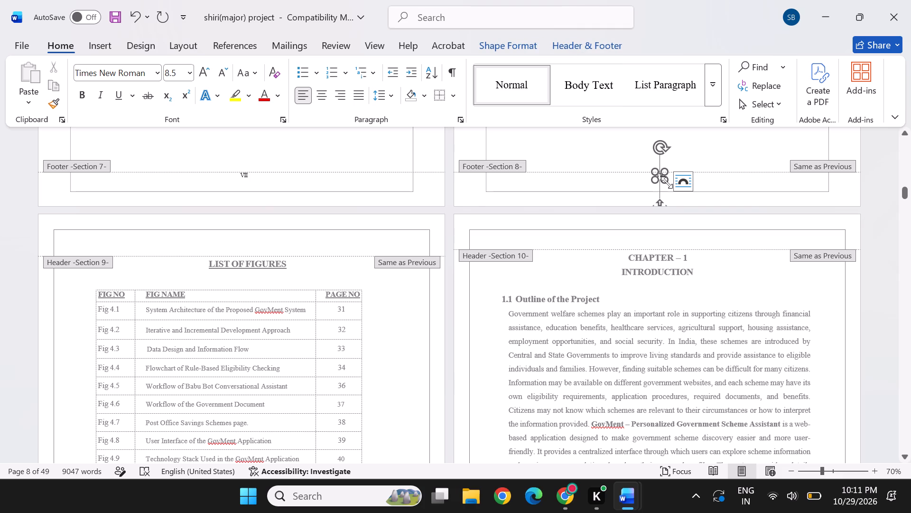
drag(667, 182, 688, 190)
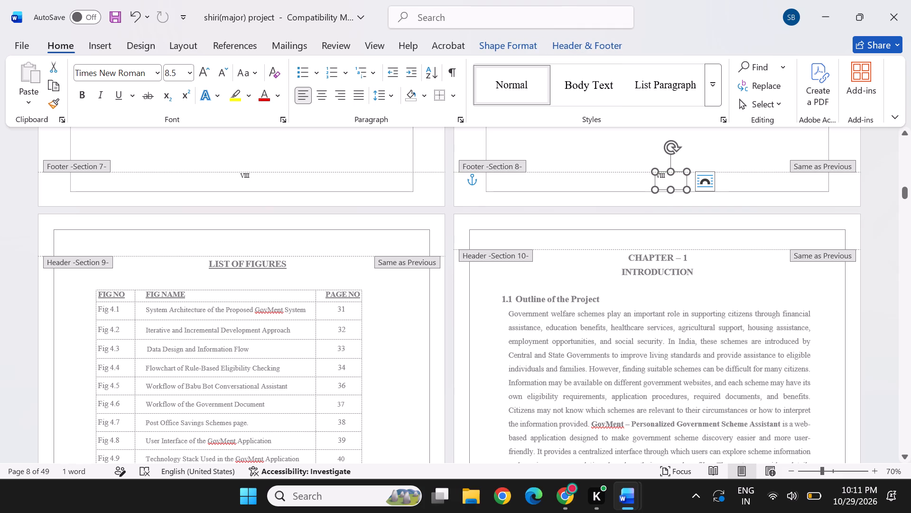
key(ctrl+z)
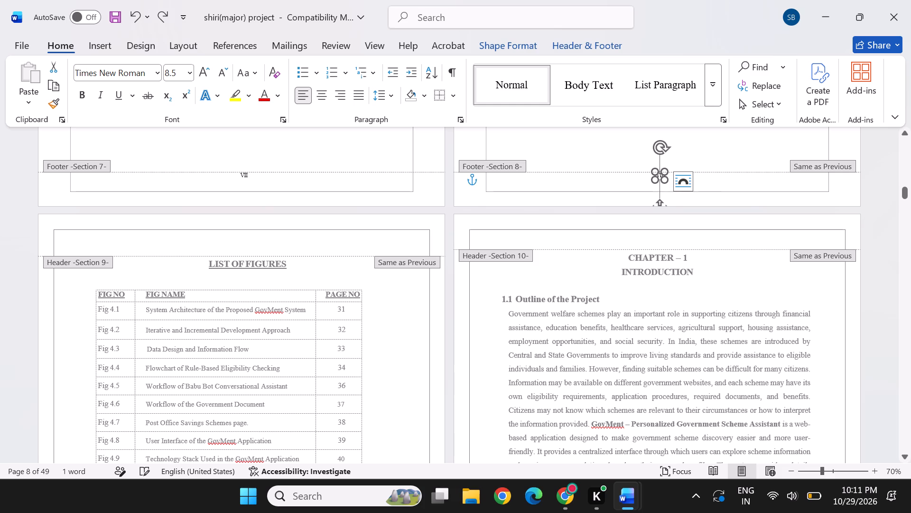
Add another I to the page number in the Section 8 footer, before the List of Figures.
click(508, 215)
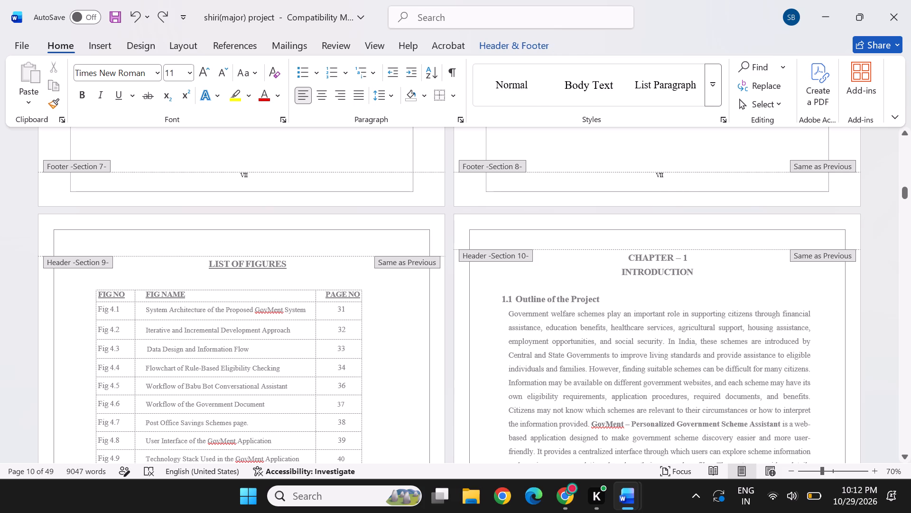
ctrl+scroll(669, 178, up, 2)
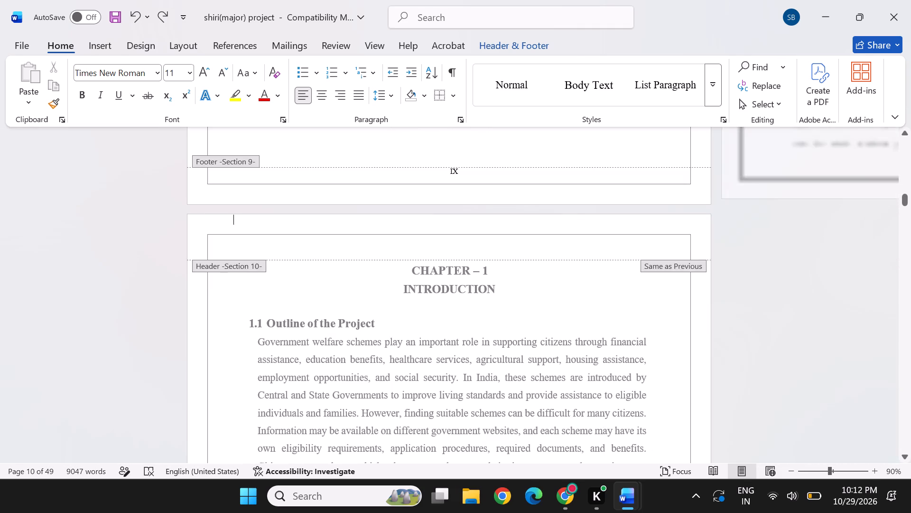
scroll(515, 204, up, 4)
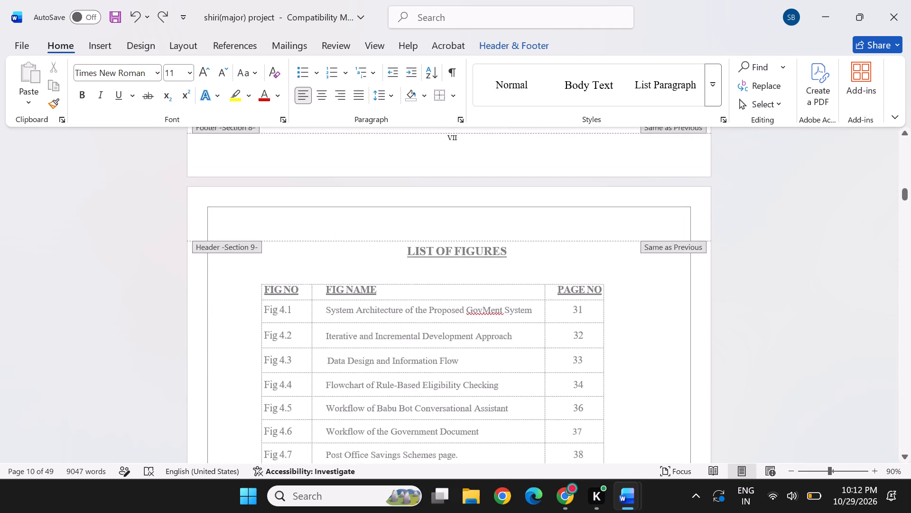
scroll(515, 204, up, 2)
click(454, 246)
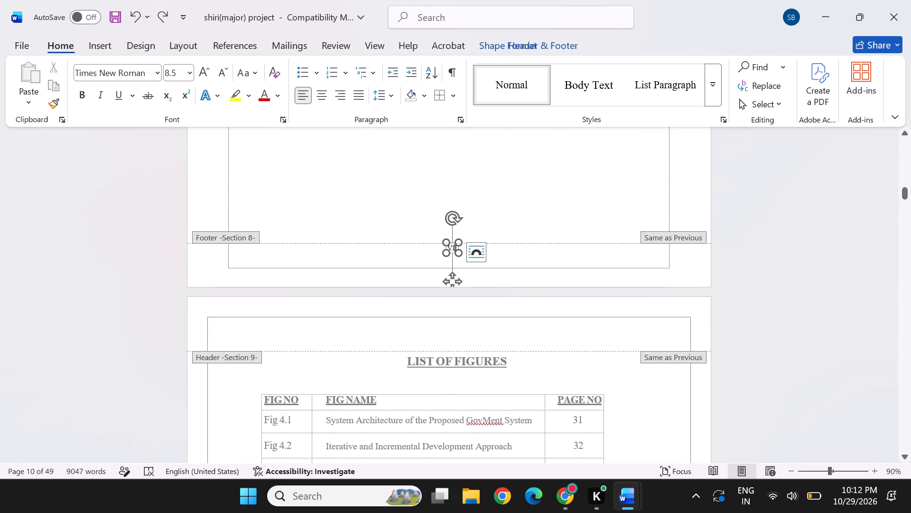
key(shift+i)
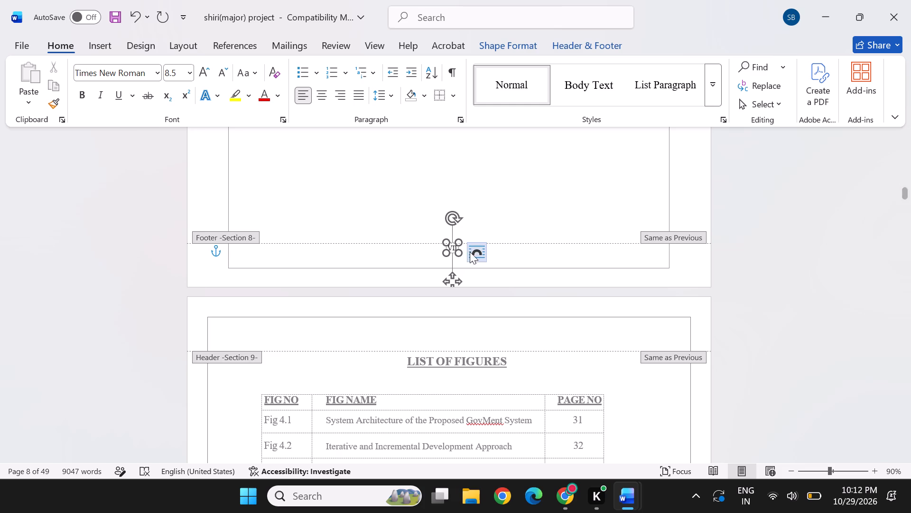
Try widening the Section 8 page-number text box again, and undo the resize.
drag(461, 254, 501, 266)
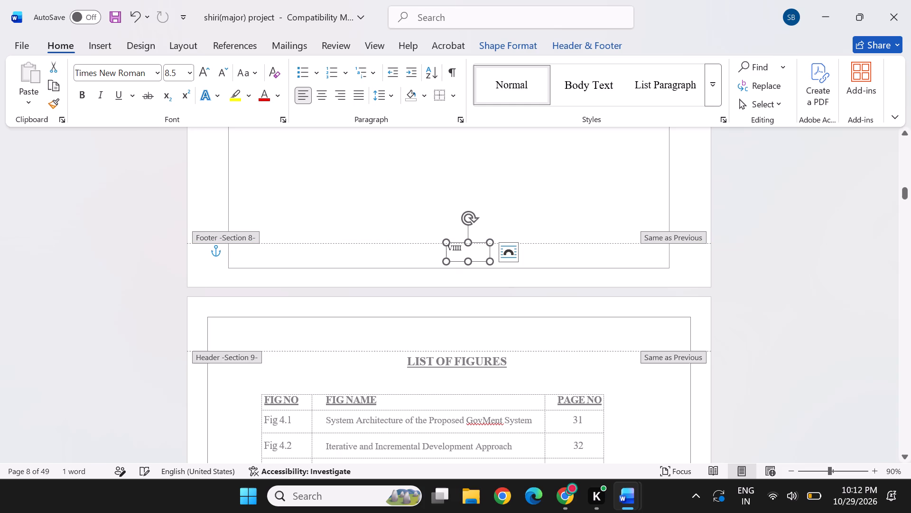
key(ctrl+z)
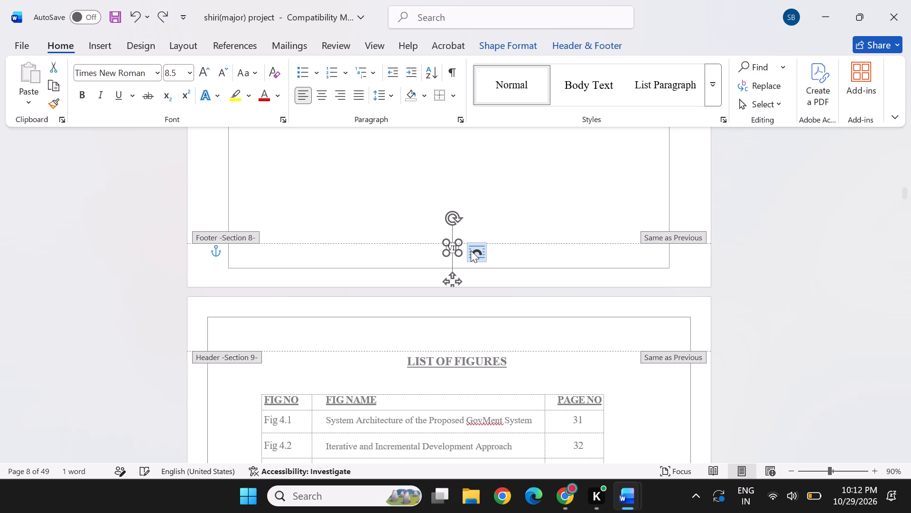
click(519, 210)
Examine the footer page numbers across the front-matter pages, from the acknowledgement and abstract through the List of Figures.
ctrl+scroll(471, 271, down, 2)
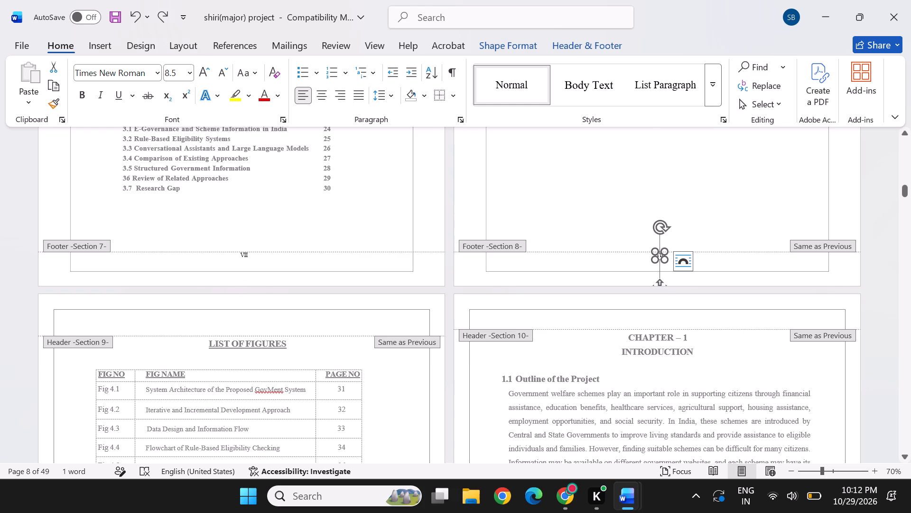
scroll(339, 341, down, 1)
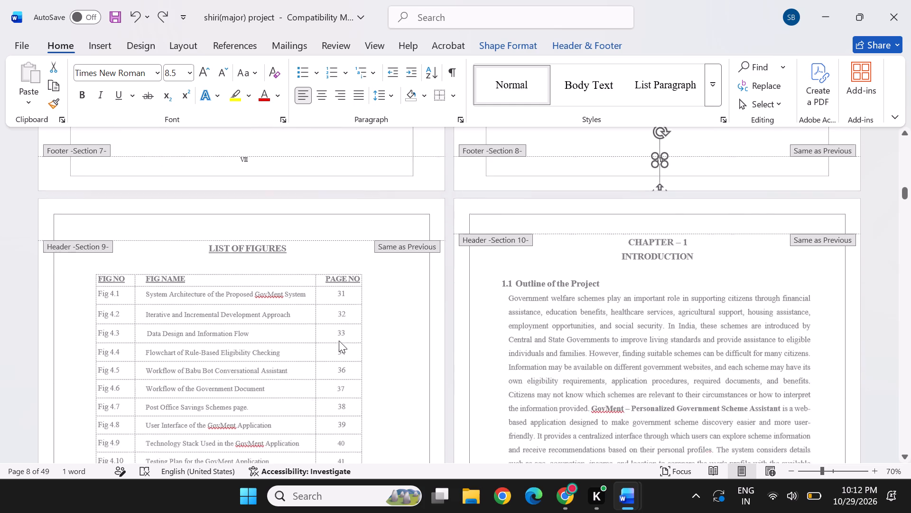
scroll(339, 341, down, 2)
scroll(338, 270, up, 2)
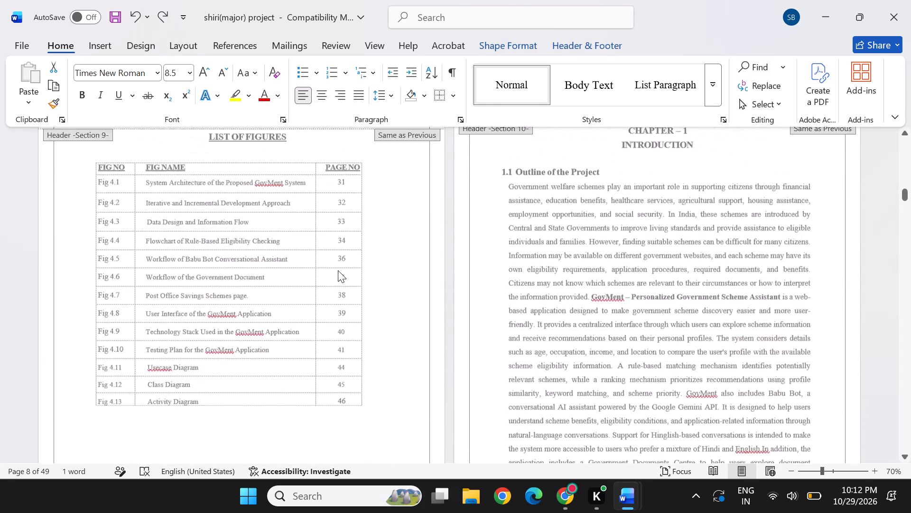
scroll(338, 270, up, 2)
scroll(426, 280, up, 2)
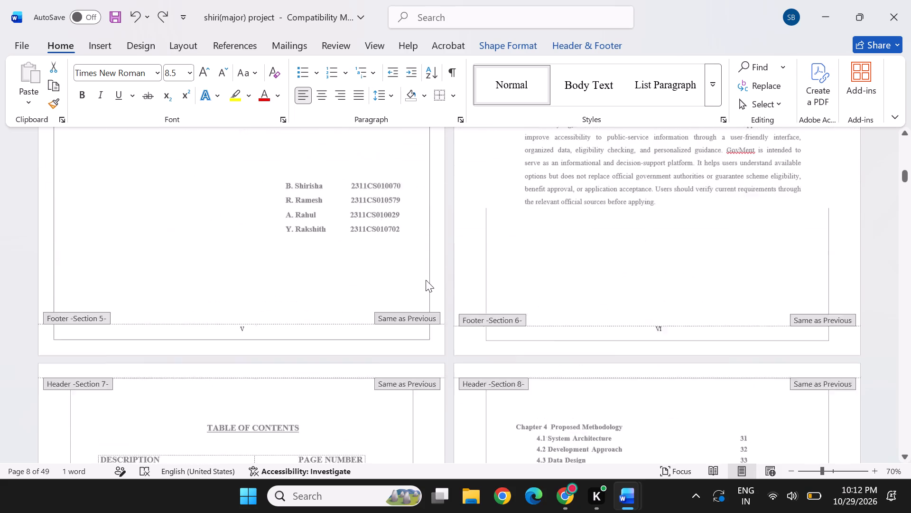
scroll(553, 385, down, 2)
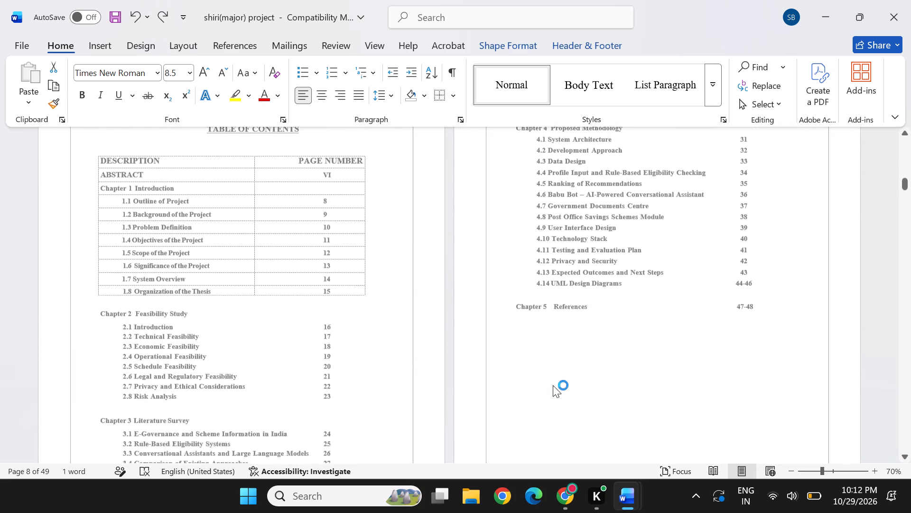
scroll(484, 351, down, 1)
scroll(462, 325, up, 2)
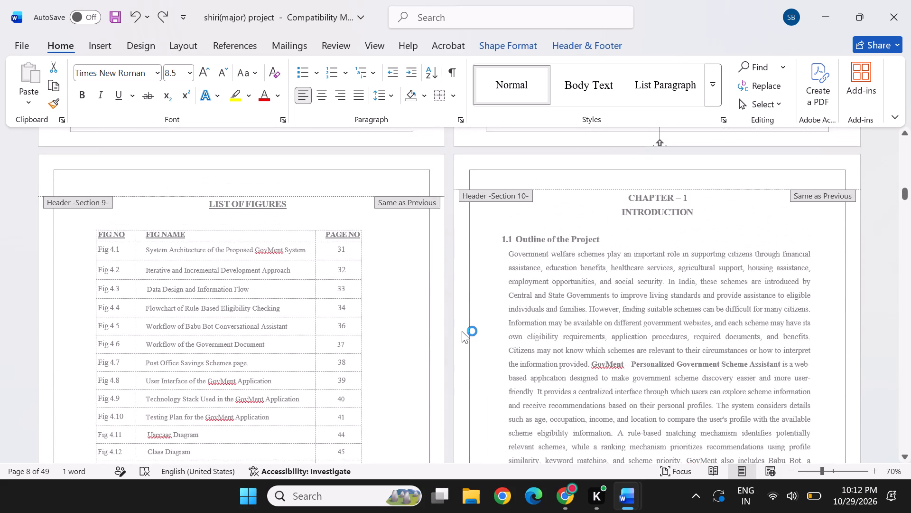
scroll(462, 331, up, 1)
Save the report and leave header and footer editing.
key(ctrl+s)
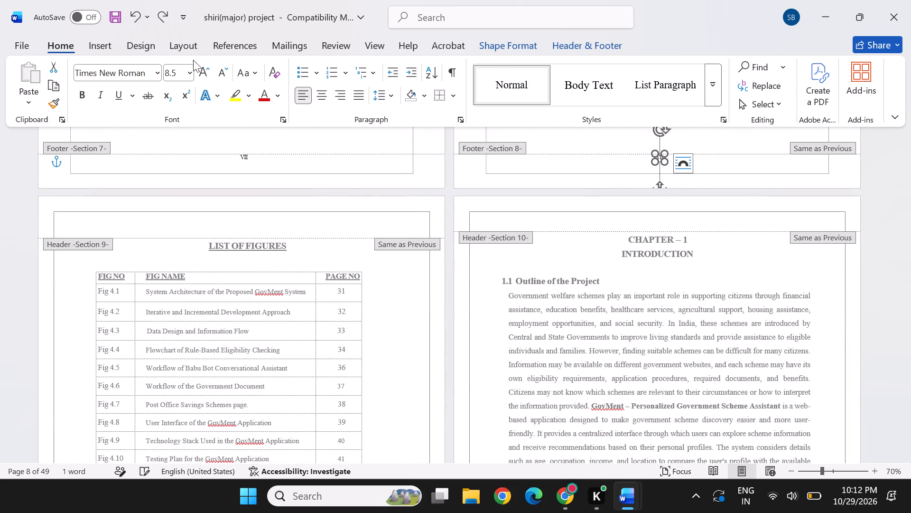
click(204, 240)
double_click(202, 235)
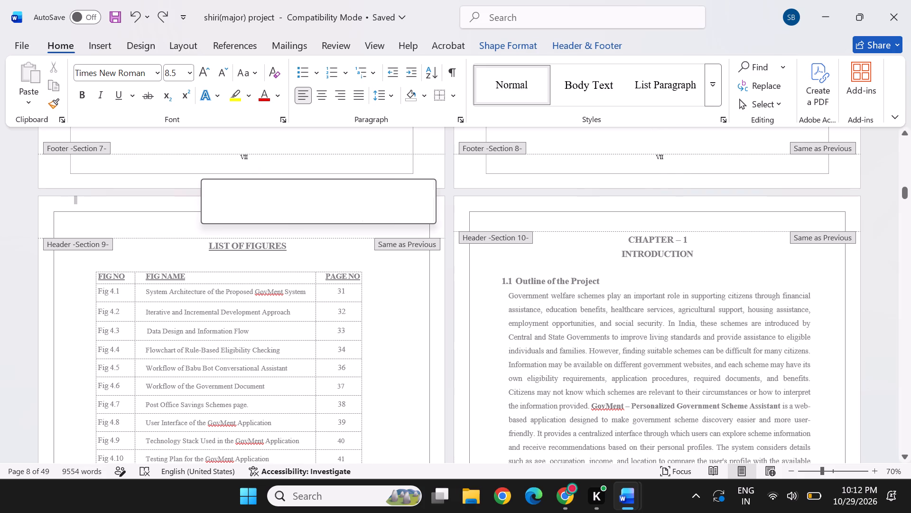
double_click(146, 153)
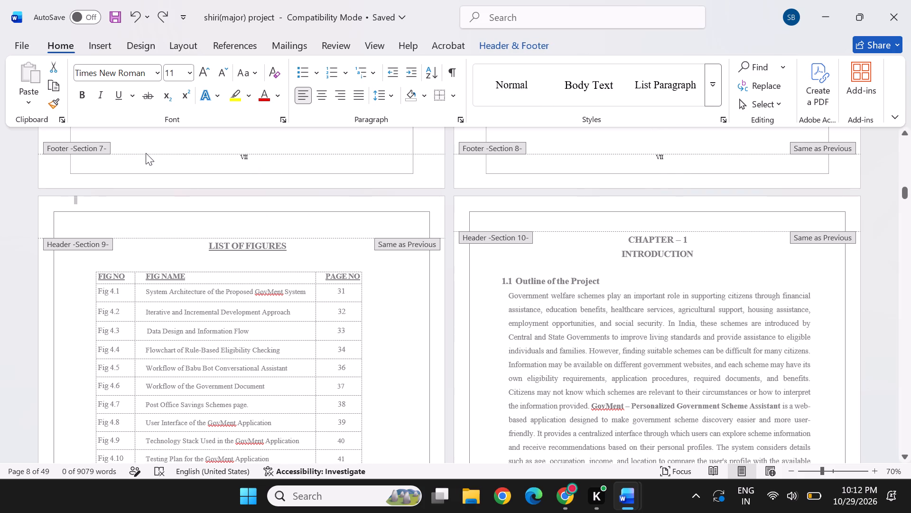
Examine the page footers and layout from the certificate page through the contents, List of Figures and start of Chapter 1.
scroll(401, 292, down, 1)
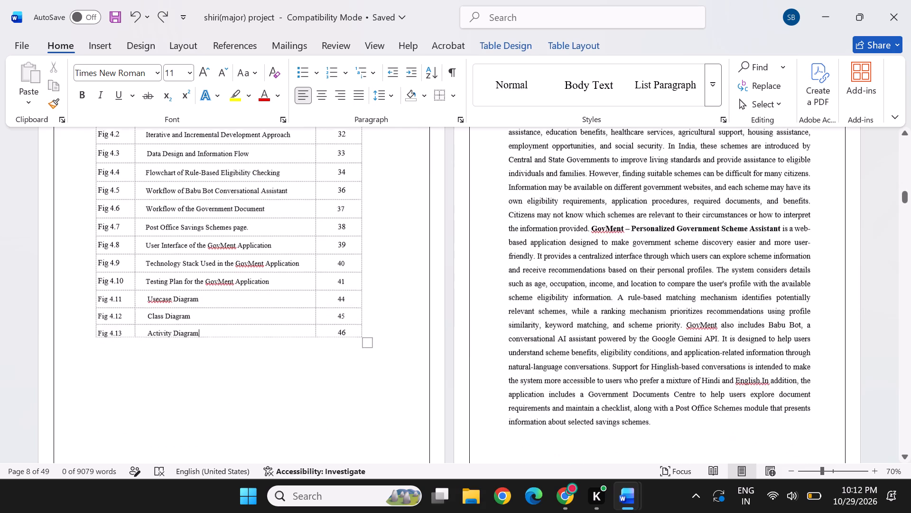
scroll(401, 292, down, 1)
scroll(452, 305, down, 1)
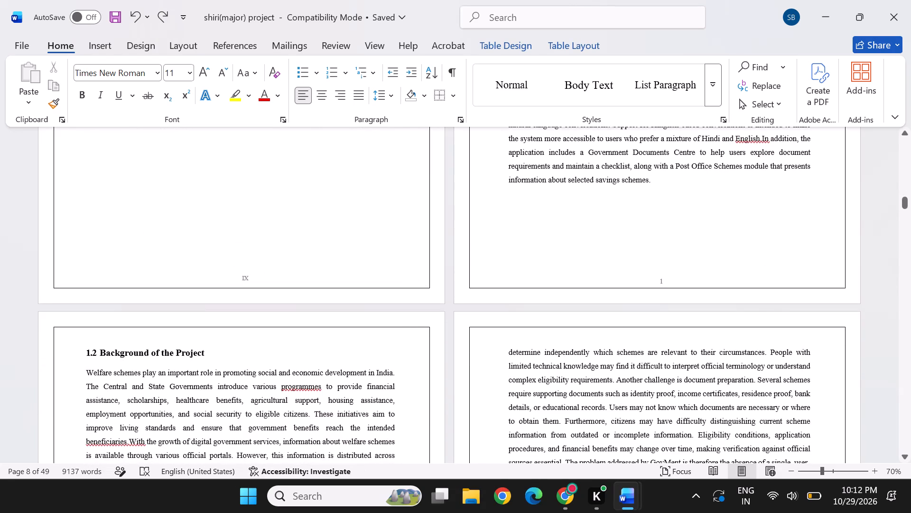
scroll(303, 261, up, 2)
scroll(461, 285, up, 1)
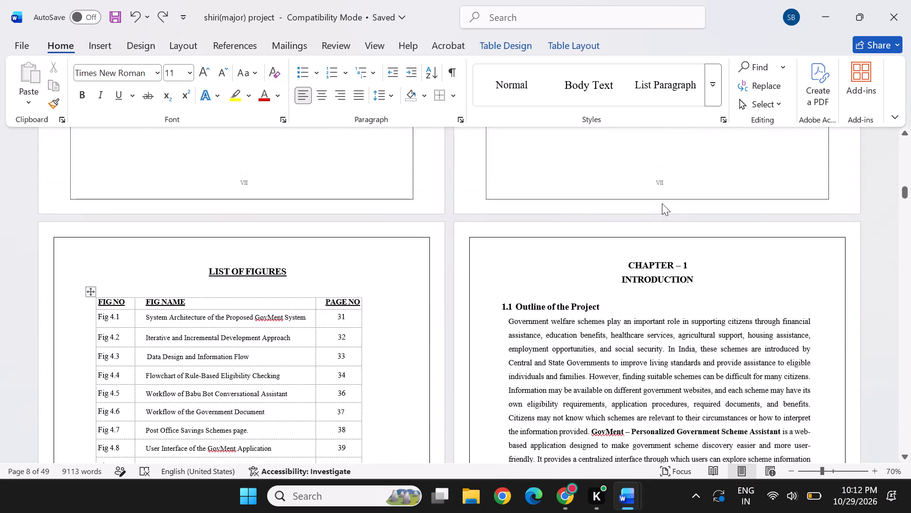
ctrl+scroll(708, 175, up, 1)
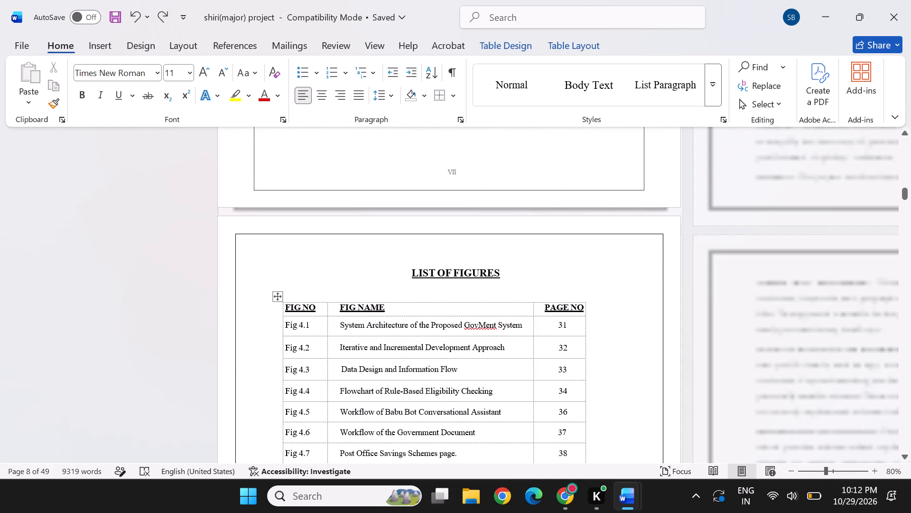
scroll(496, 175, up, 1)
ctrl+scroll(435, 297, up, 3)
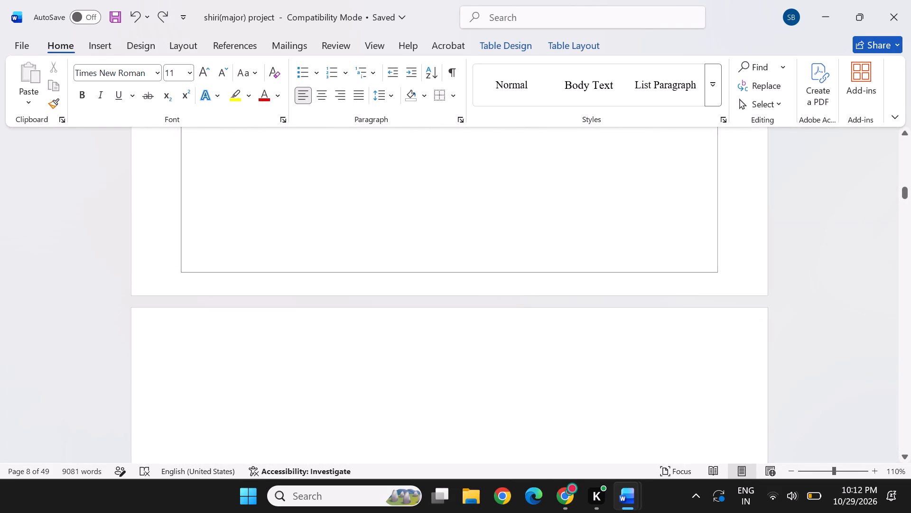
scroll(491, 253, up, 3)
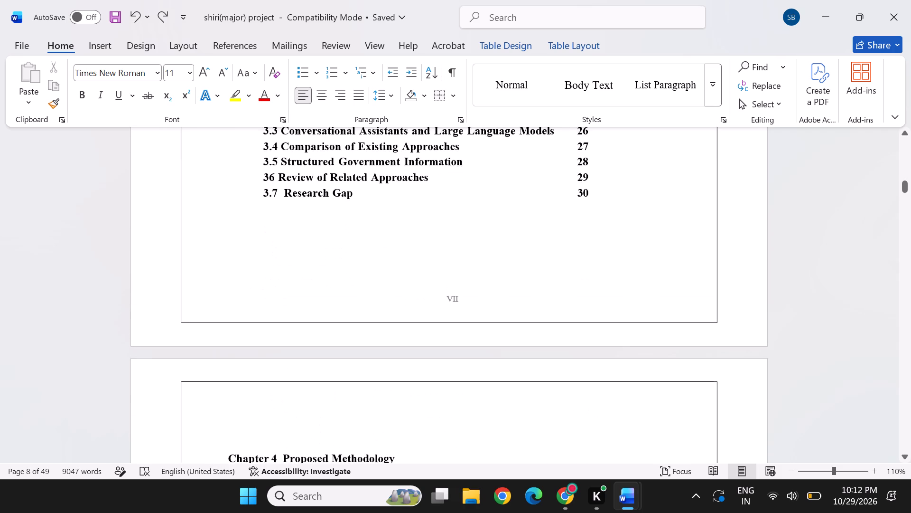
scroll(450, 326, up, 3)
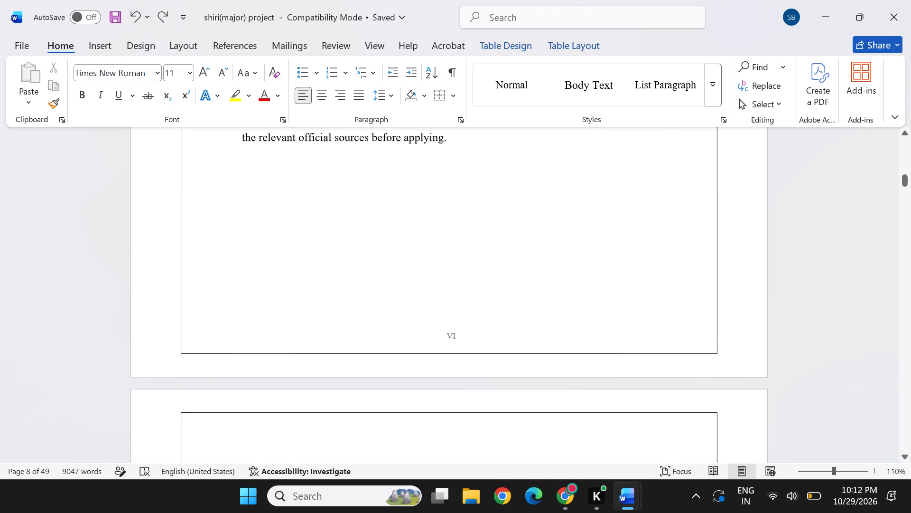
scroll(469, 266, up, 4)
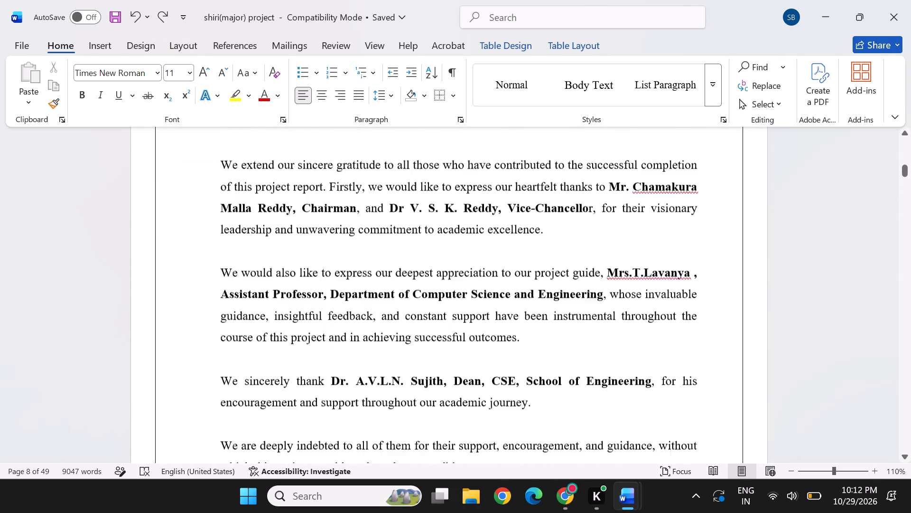
scroll(469, 266, up, 4)
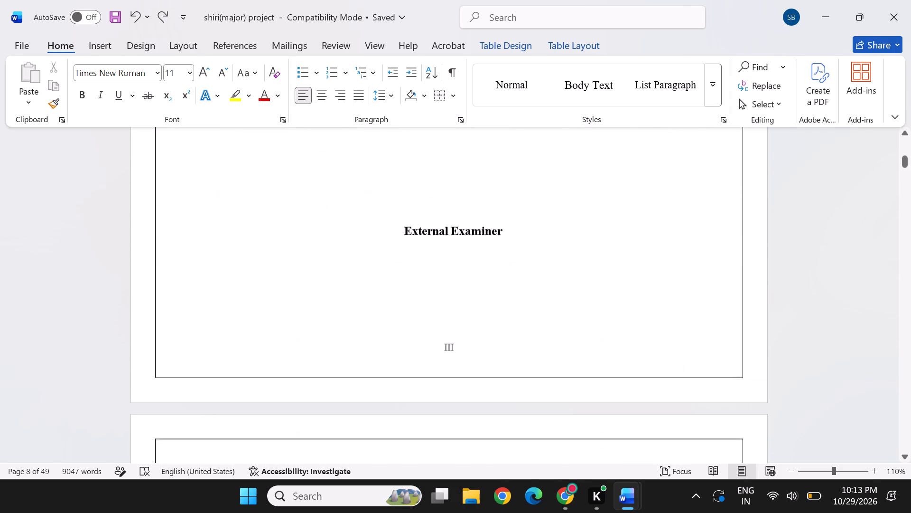
ctrl+scroll(469, 266, down, 6)
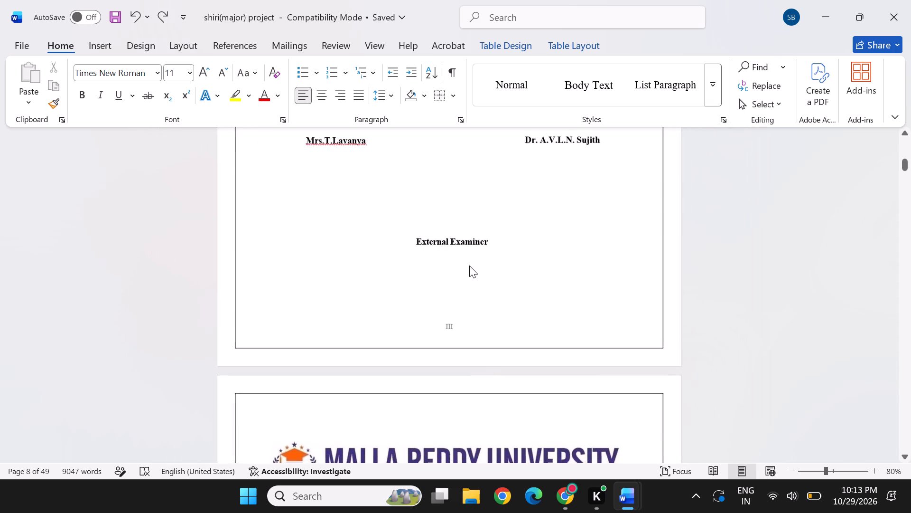
ctrl+scroll(469, 266, down, 3)
scroll(488, 358, down, 4)
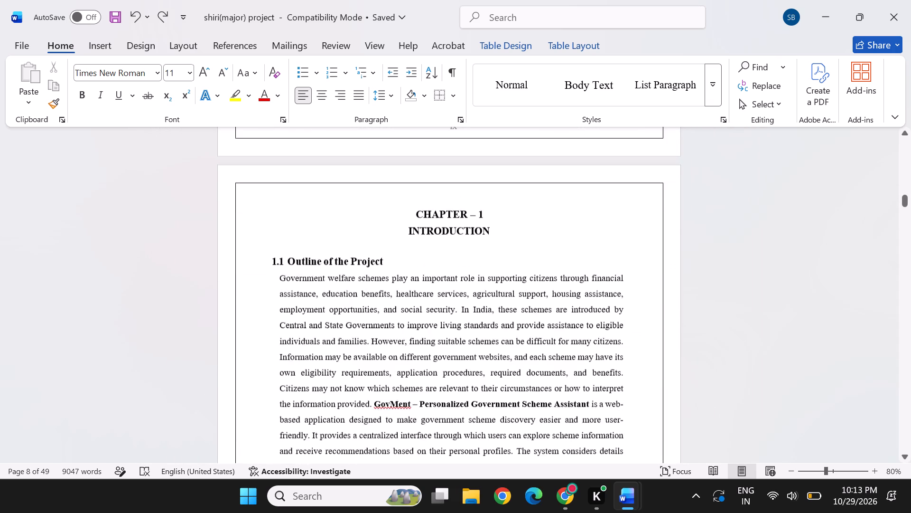
scroll(488, 358, up, 2)
scroll(501, 299, up, 1)
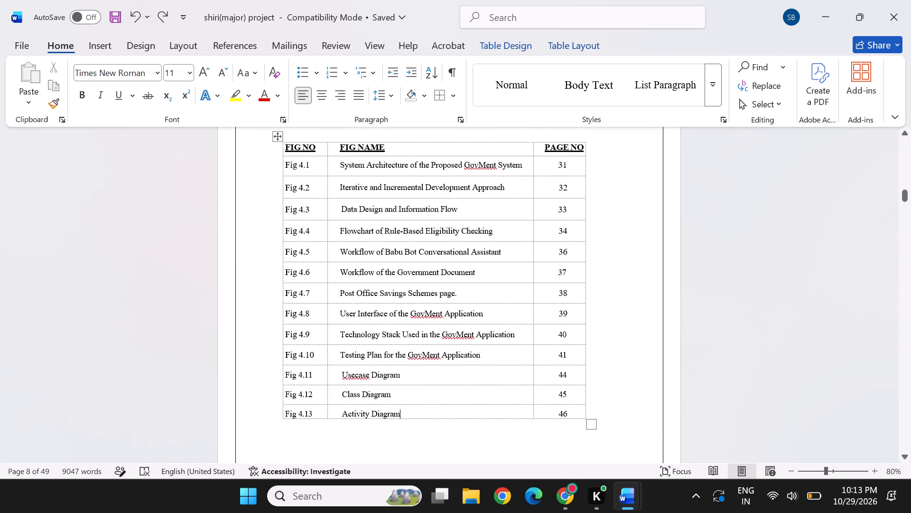
Apply No Border to the FIG NAME column of the List of Figures table.
click(623, 244)
drag(593, 234, 581, 232)
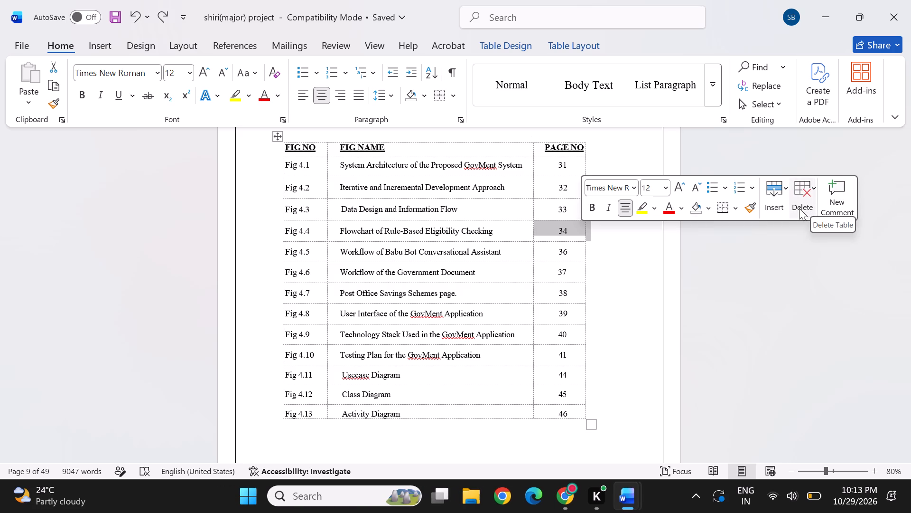
click(613, 269)
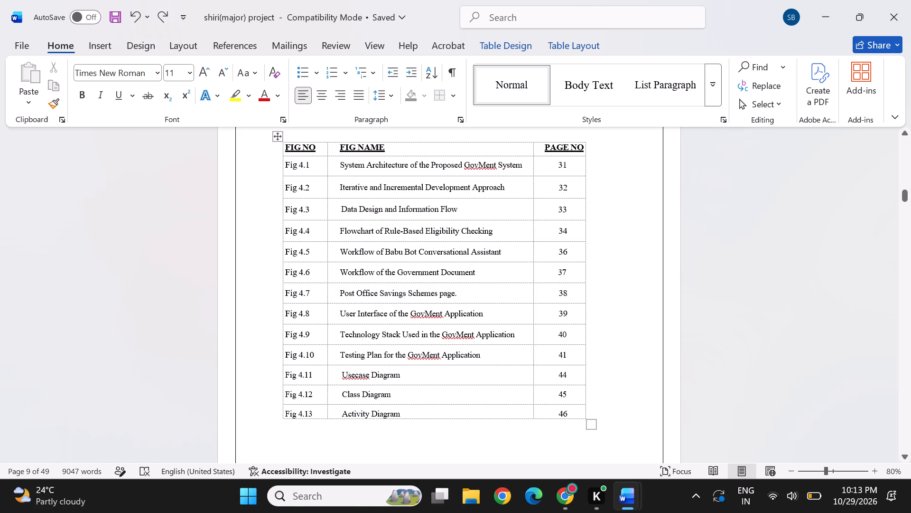
drag(469, 142, 493, 146)
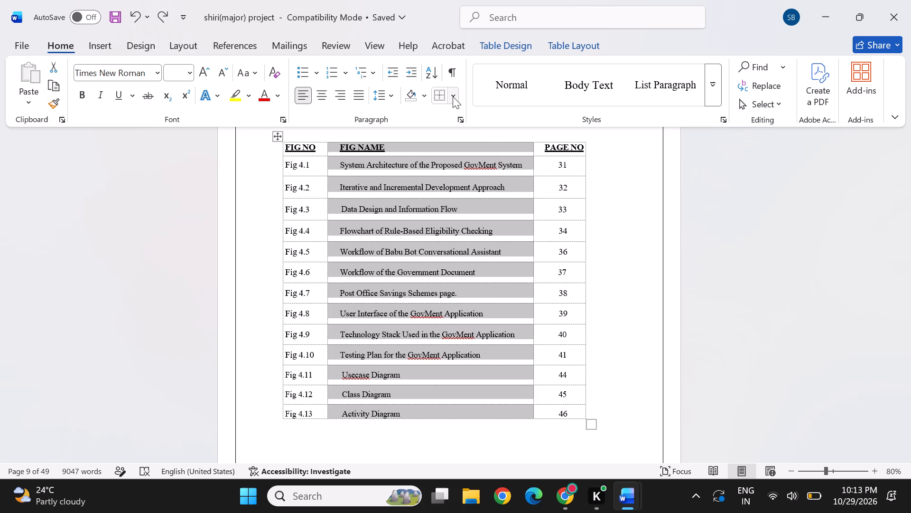
click(453, 96)
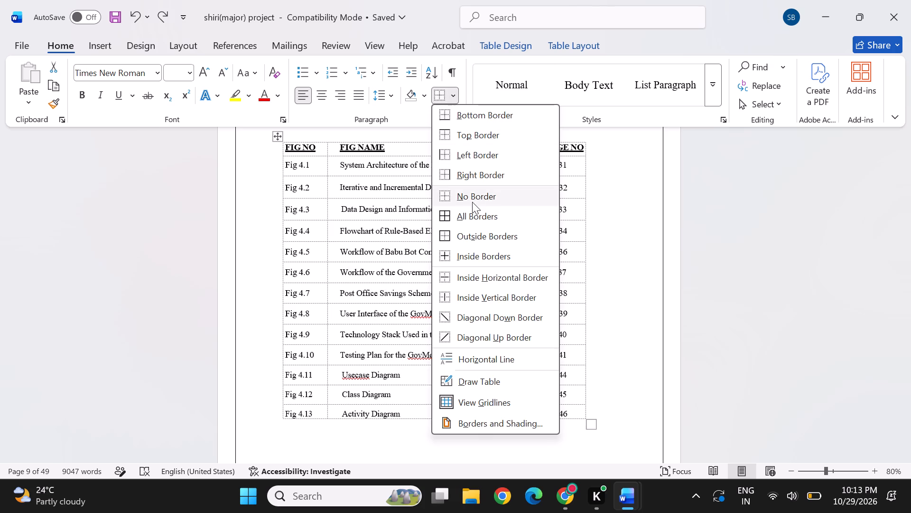
click(472, 202)
click(604, 234)
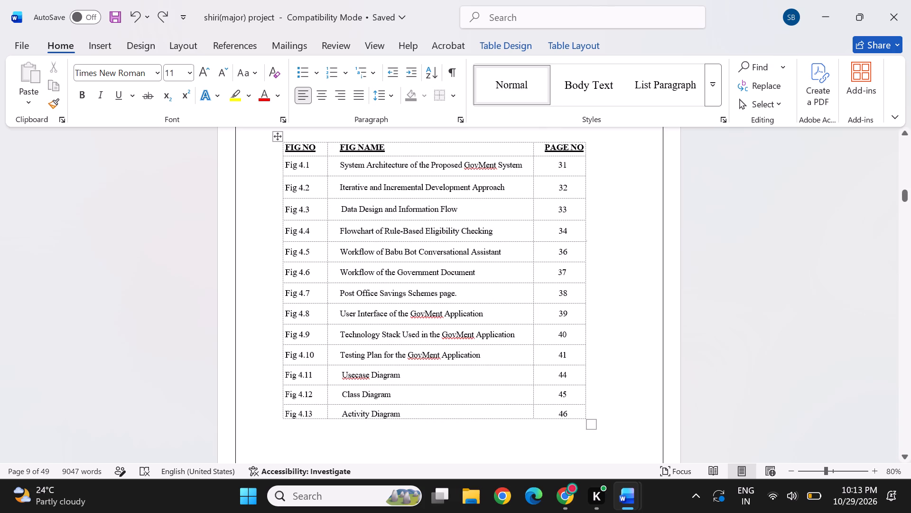
Apply No Border to the List of Figures table rows from the header through Fig 4.12.
drag(265, 155, 601, 403)
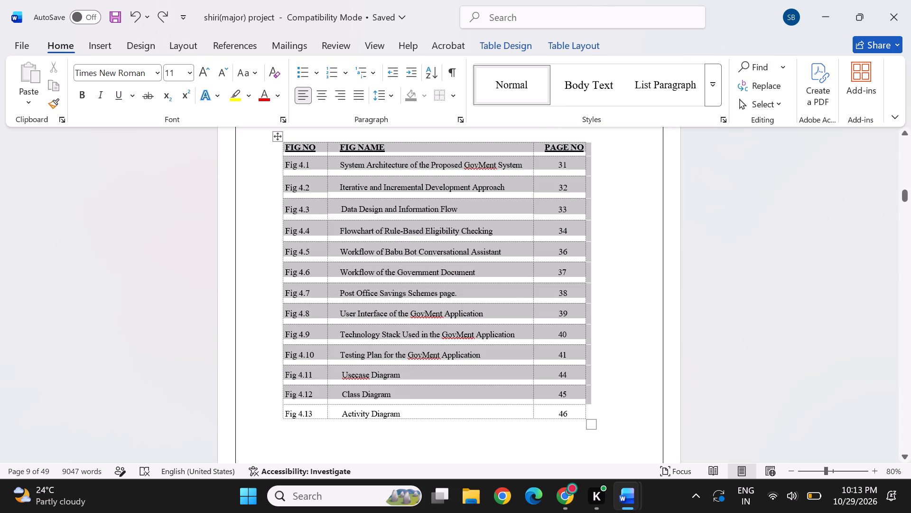
drag(601, 403, 606, 403)
click(455, 100)
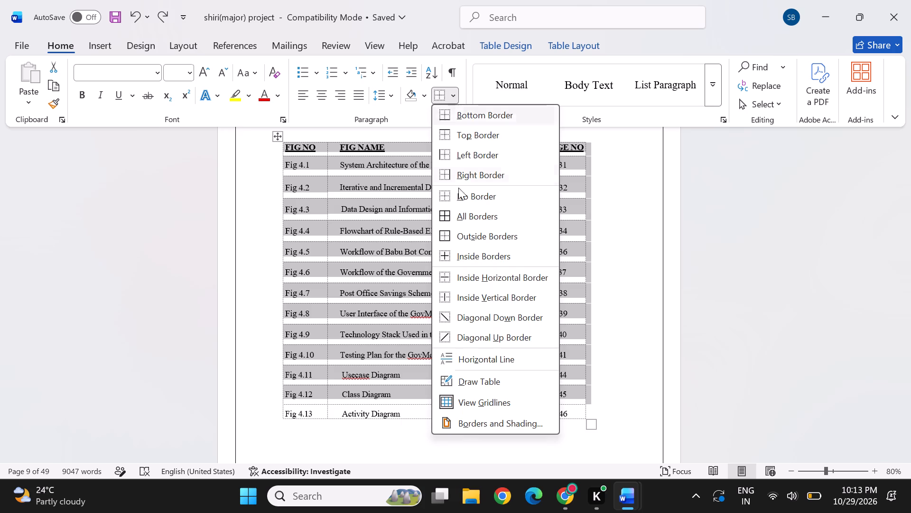
click(487, 197)
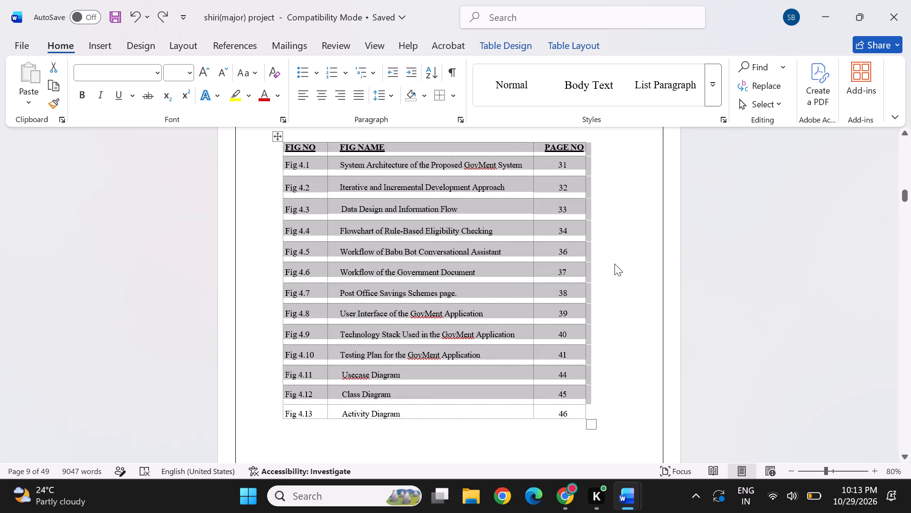
click(615, 264)
Examine the page layout and numbering of Chapter 1's opening pages, from the introduction to section 1.3.
scroll(509, 342, down, 2)
right_click(509, 342)
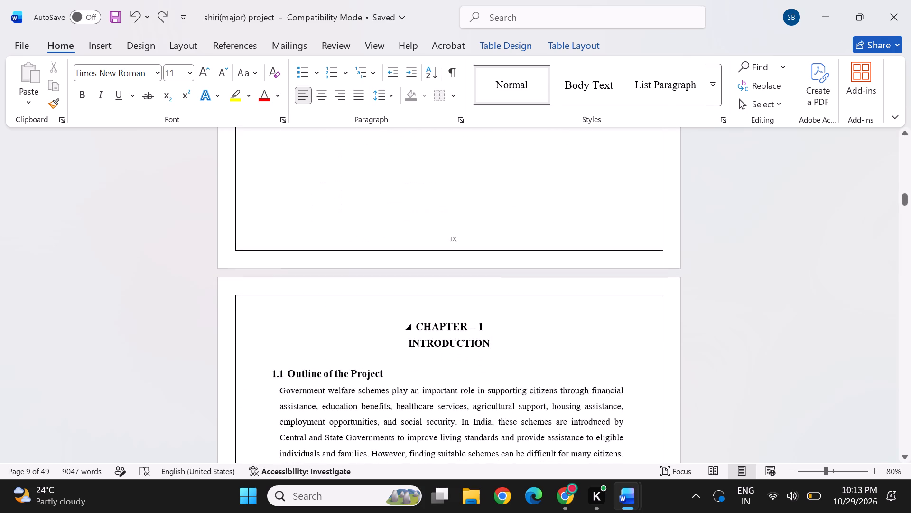
scroll(507, 381, down, 3)
scroll(461, 414, down, 1)
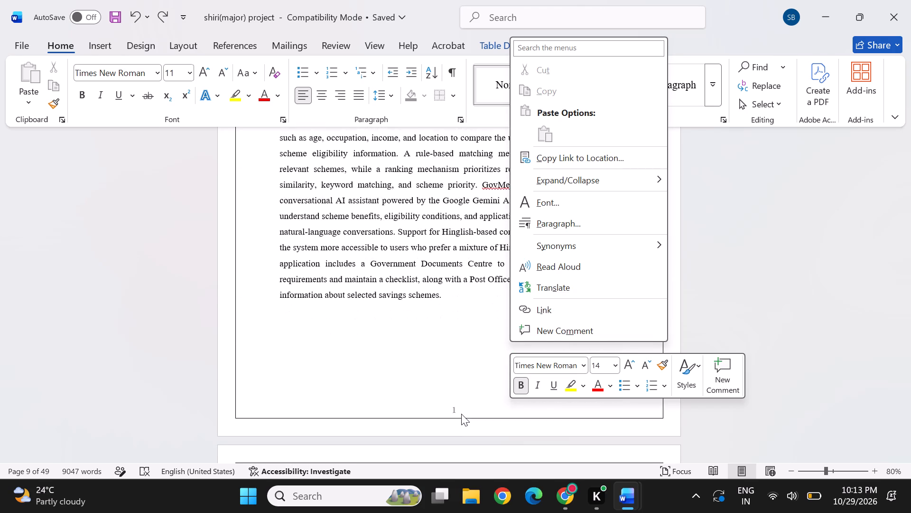
scroll(454, 389, down, 1)
scroll(383, 366, down, 2)
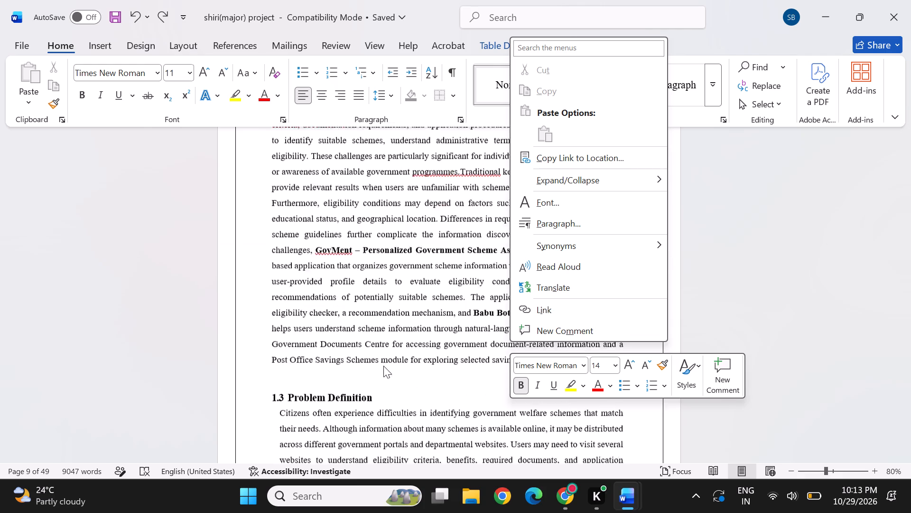
scroll(383, 366, down, 1)
scroll(365, 309, up, 1)
click(316, 224)
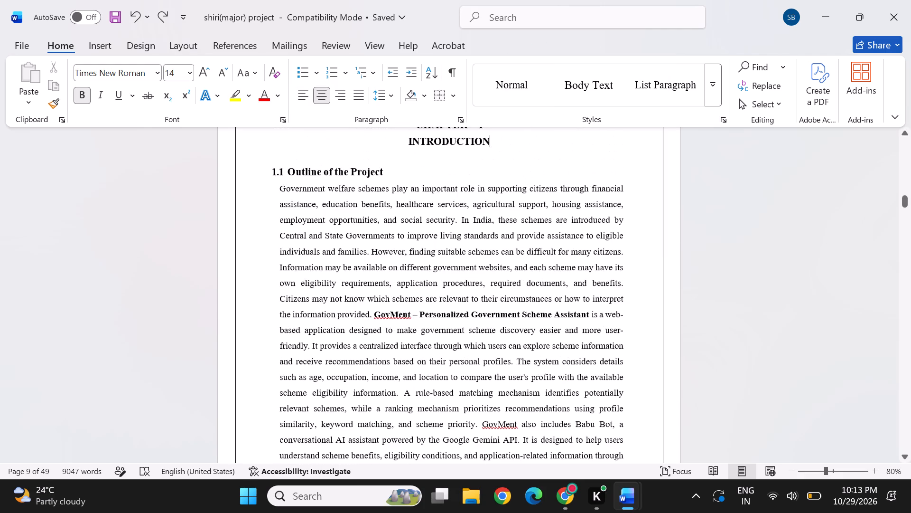
Insert blank lines above the 1.3 Problem Definition heading until the heading starts on a new page.
scroll(328, 310, down, 3)
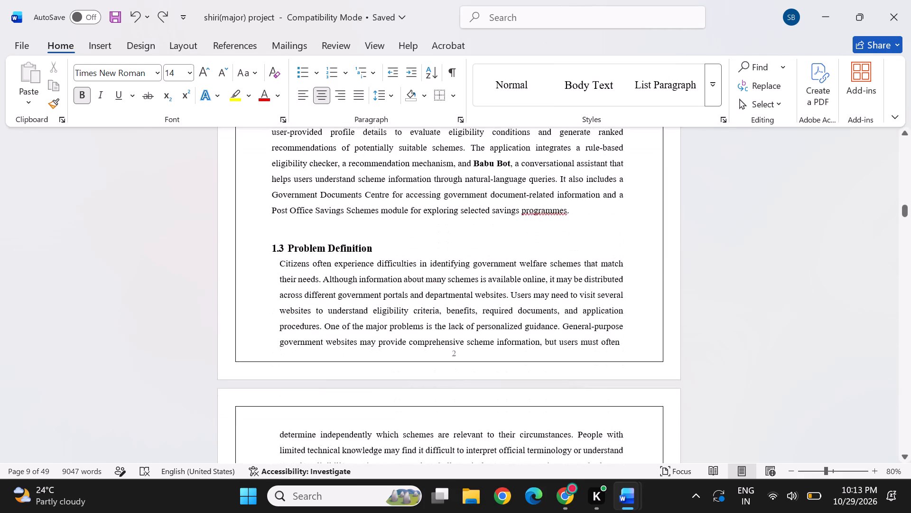
click(292, 229)
key(Return)
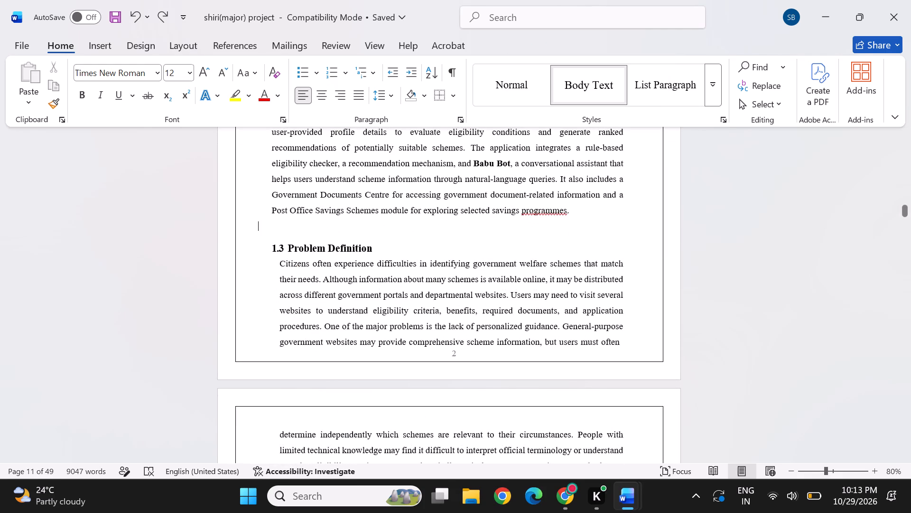
key(Return)
key(Return)
key(Return)
key(Return)
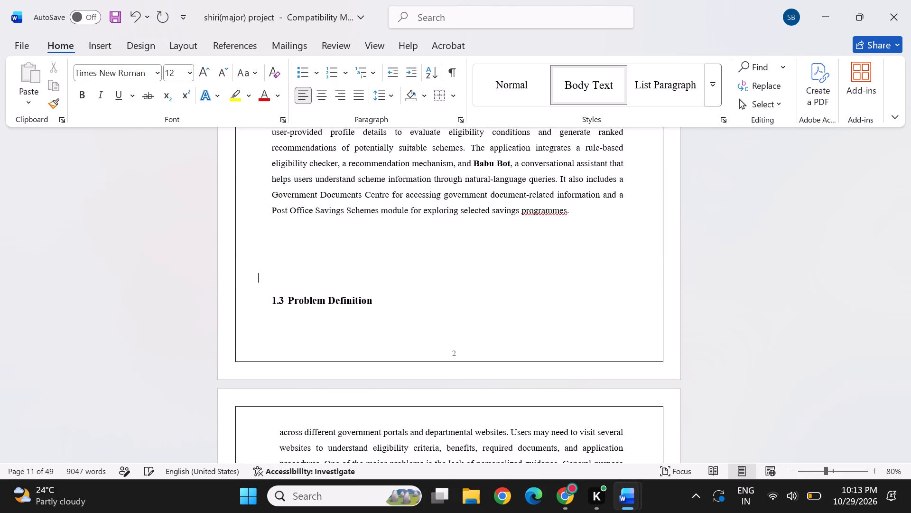
key(Return)
key(Return)
key(Return)
key(Return)
key(Return)
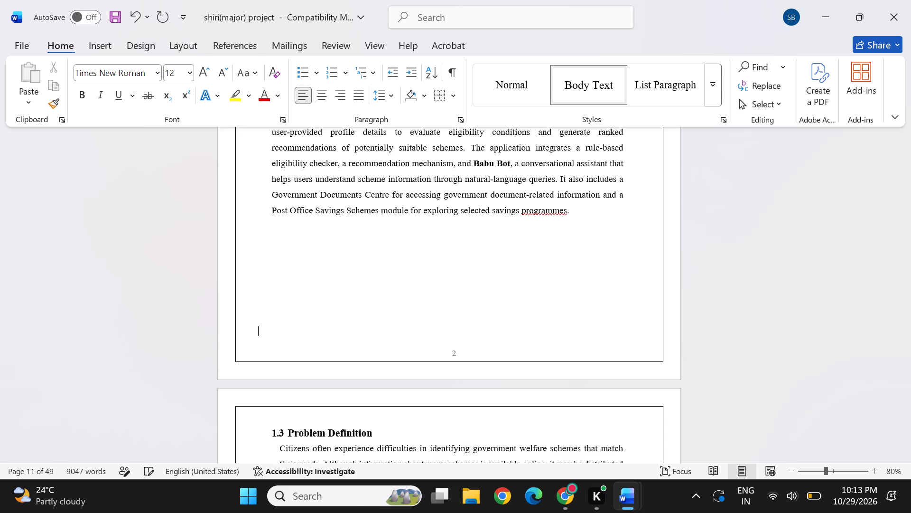
Delete the break after "users must often" in section 1.3 to pull up the continuation, keeping the word "determine" intact.
scroll(369, 260, down, 1)
scroll(373, 322, down, 1)
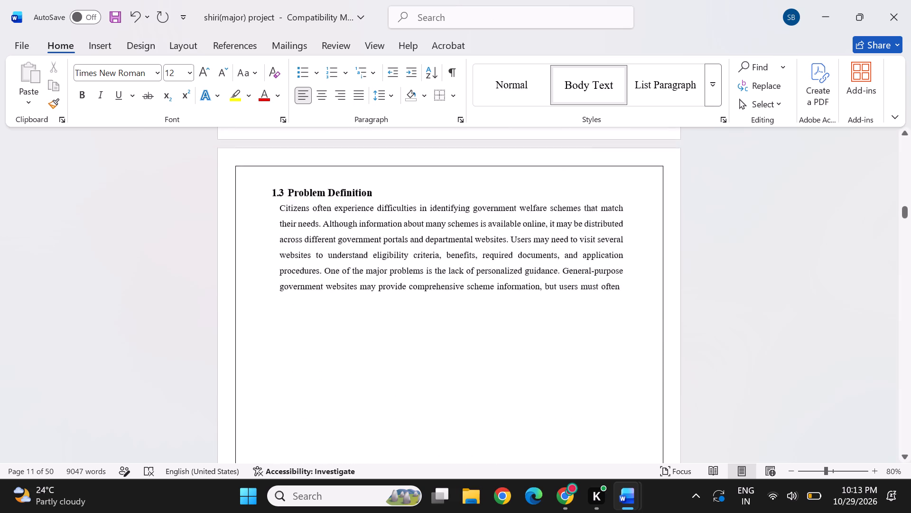
click(299, 249)
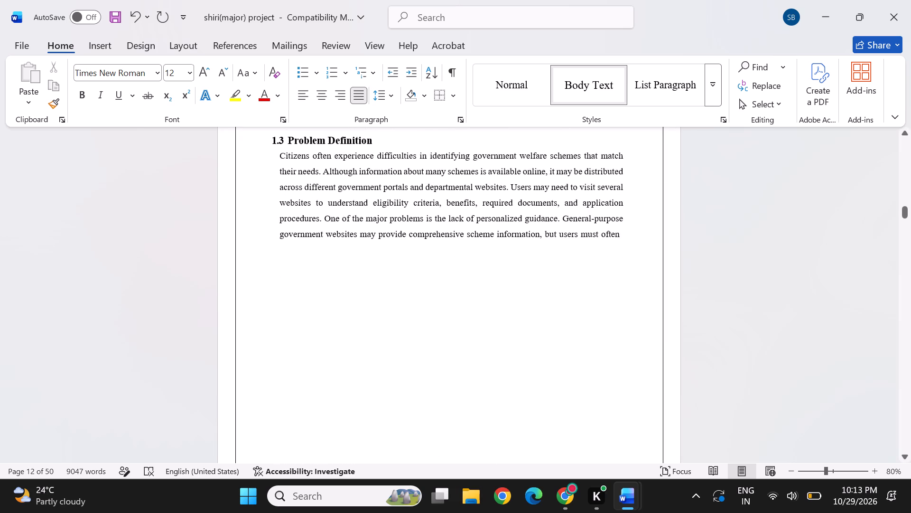
click(635, 241)
key(Delete)
key(Delete)
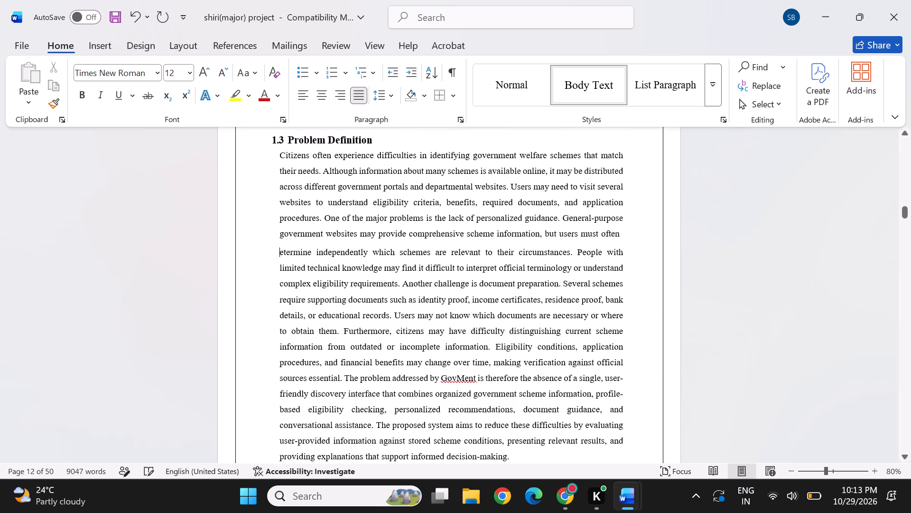
key(ctrl+z)
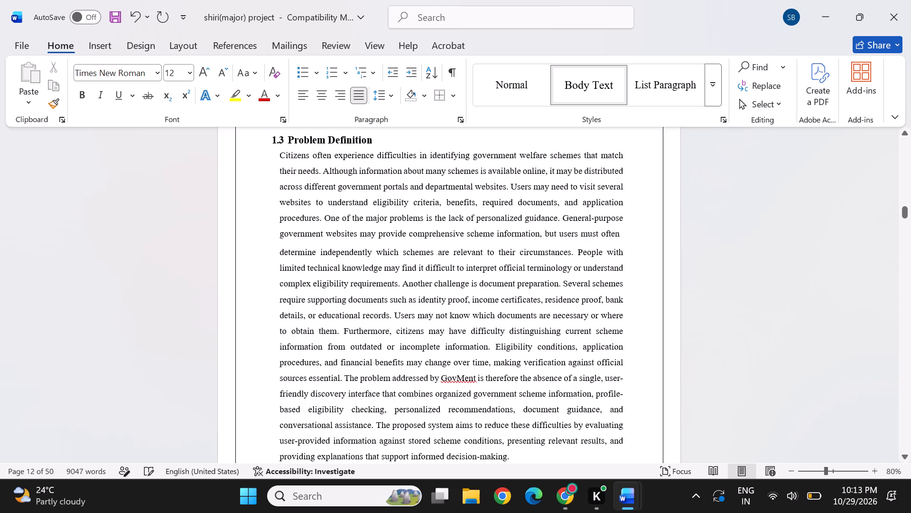
Insert blank lines above the 1.4 Objectives of the Project heading until the heading starts on a new page.
scroll(516, 320, down, 1)
scroll(538, 355, down, 1)
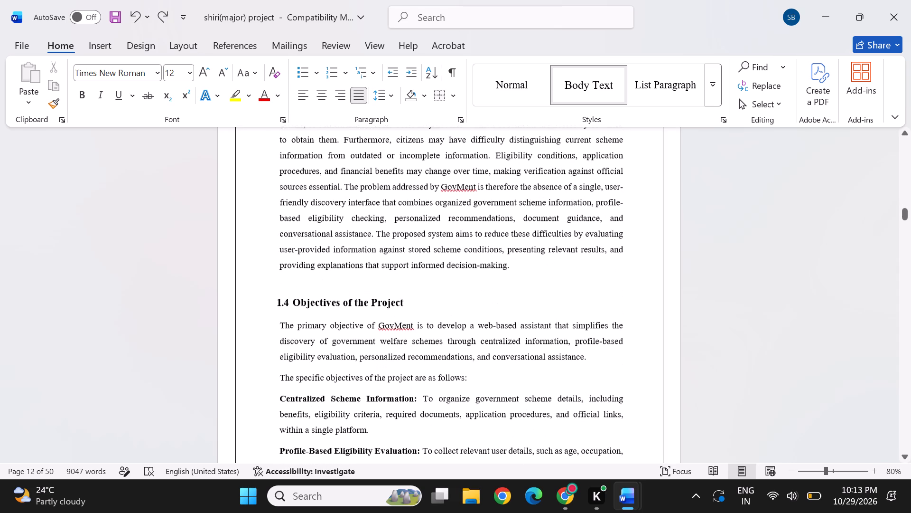
click(322, 284)
key(Return)
key(Return)
key(Return)
key(Return)
key(Return)
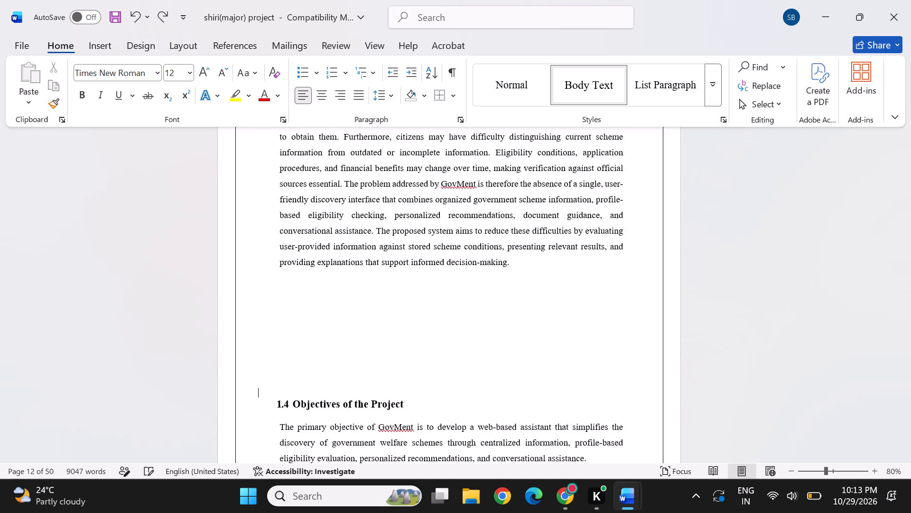
scroll(322, 284, down, 2)
key(Return)
key(Return)
key(Return)
key(Return)
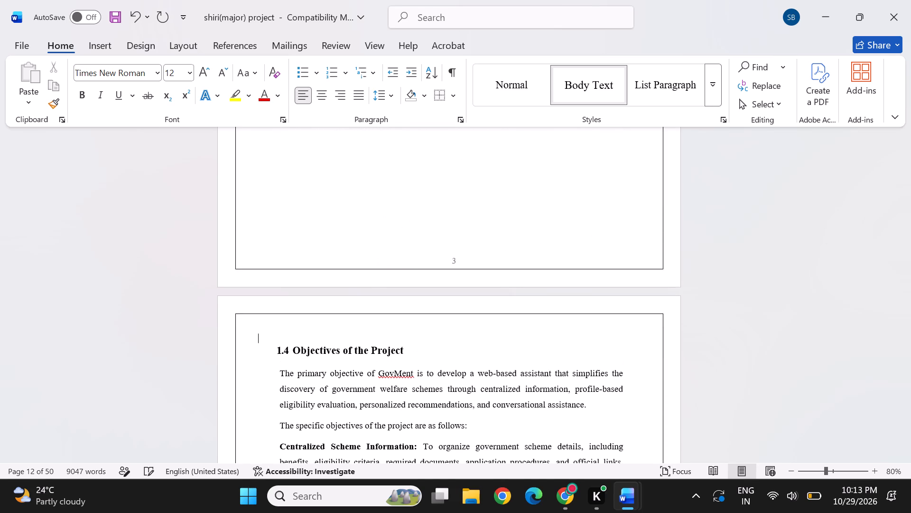
Delete the blank line above the 1.4 Objectives of the Project heading at the top of its page.
key(Delete)
Delete the break after "commonly used government" in section 1.4 to pull up the continuation starting with "certificates and documents".
scroll(338, 308, down, 1)
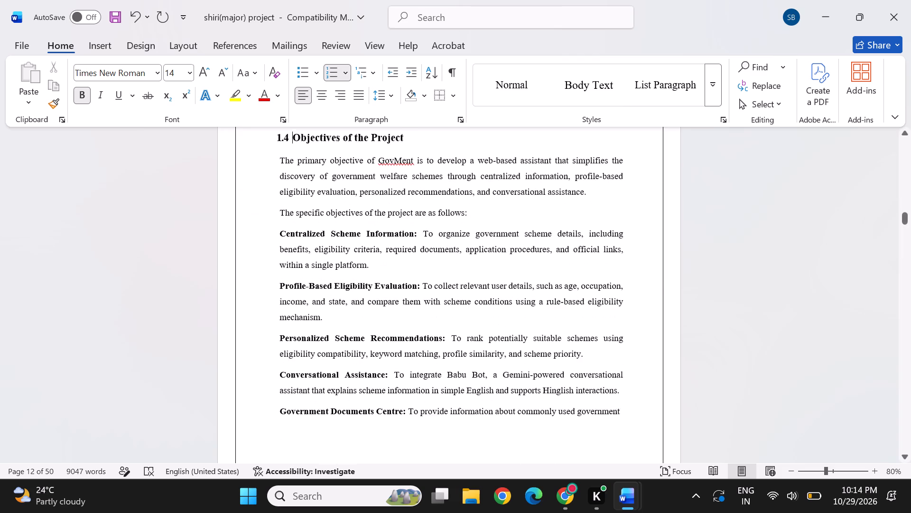
scroll(401, 356, down, 2)
scroll(382, 309, up, 1)
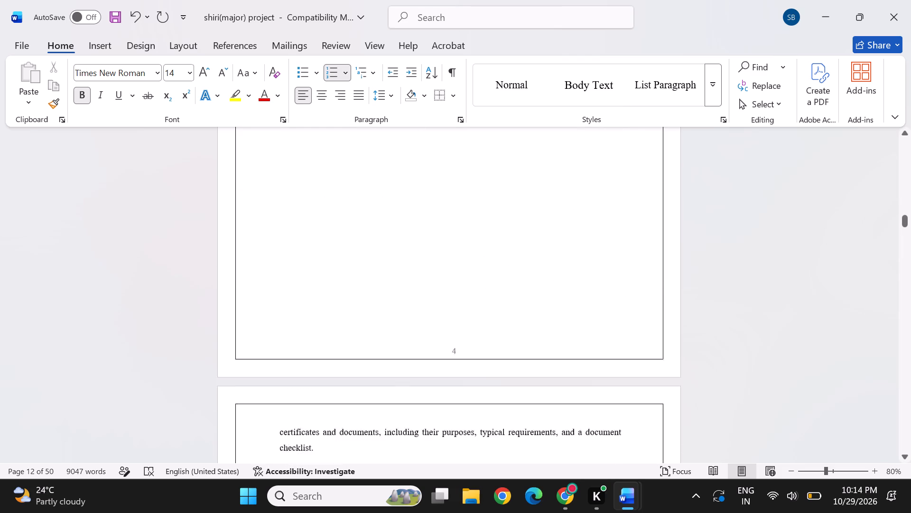
scroll(382, 309, up, 1)
click(624, 251)
key(Delete)
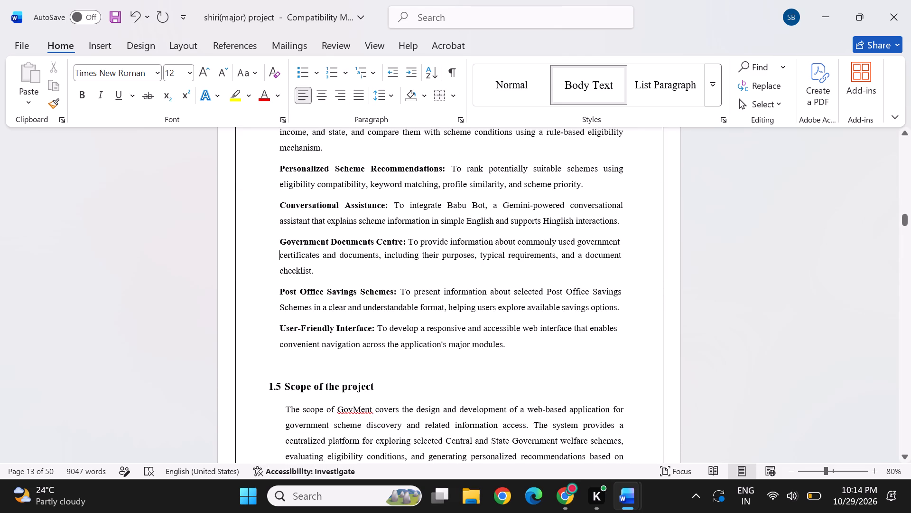
Insert seven blank lines above the 1.5 Scope of the project heading so the heading starts on a new page.
scroll(344, 313, down, 1)
click(290, 275)
key(Return)
key(Return)
key(Return)
key(Return)
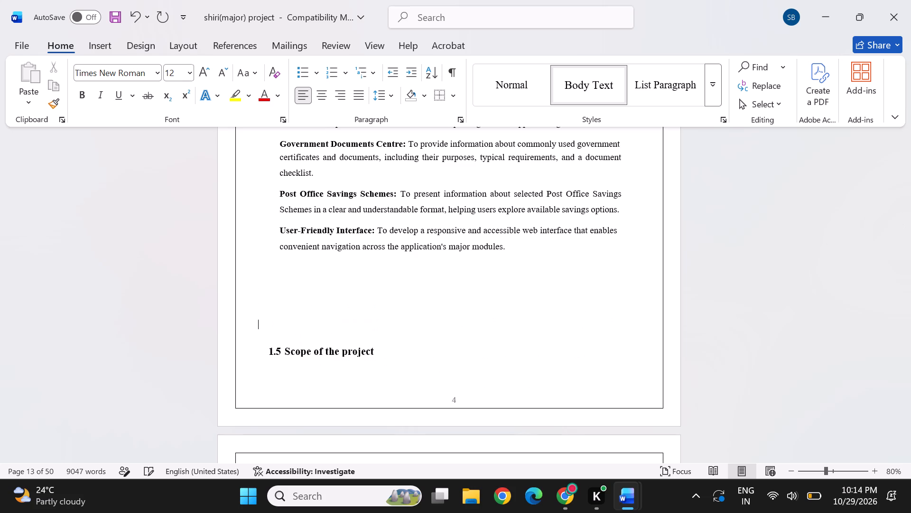
key(Return)
key(Return)
key(Return)
scroll(290, 275, down, 1)
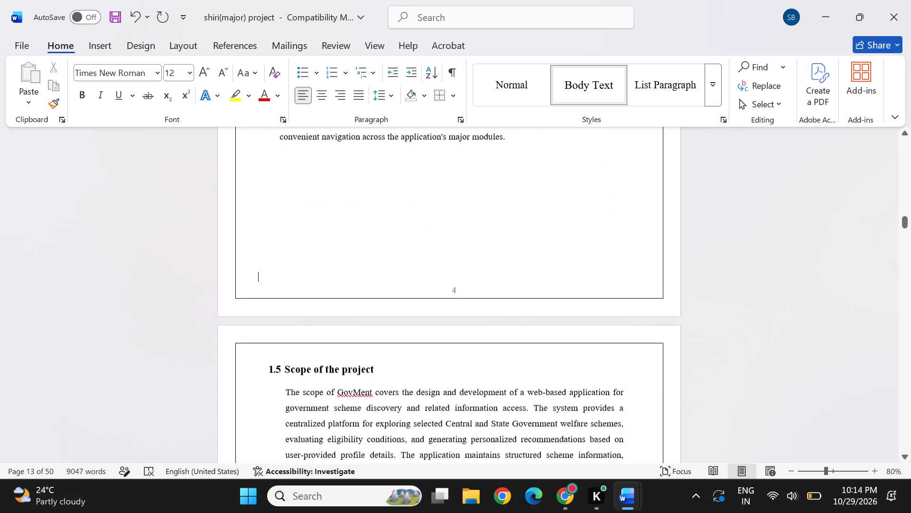
Delete the break after section 1.5's closing sentence to pull up the 1.6 Significance of the Project heading, keeping its number.
scroll(338, 336, down, 2)
scroll(378, 317, down, 1)
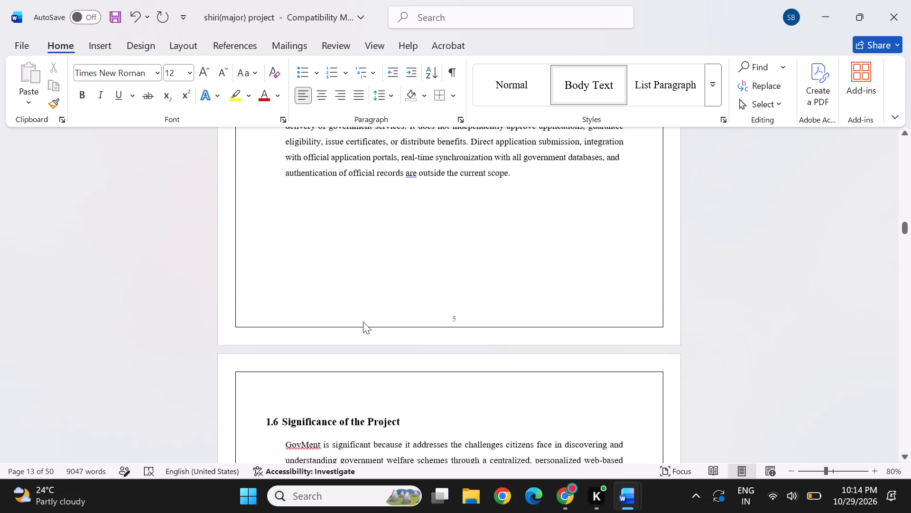
click(297, 385)
key(Up)
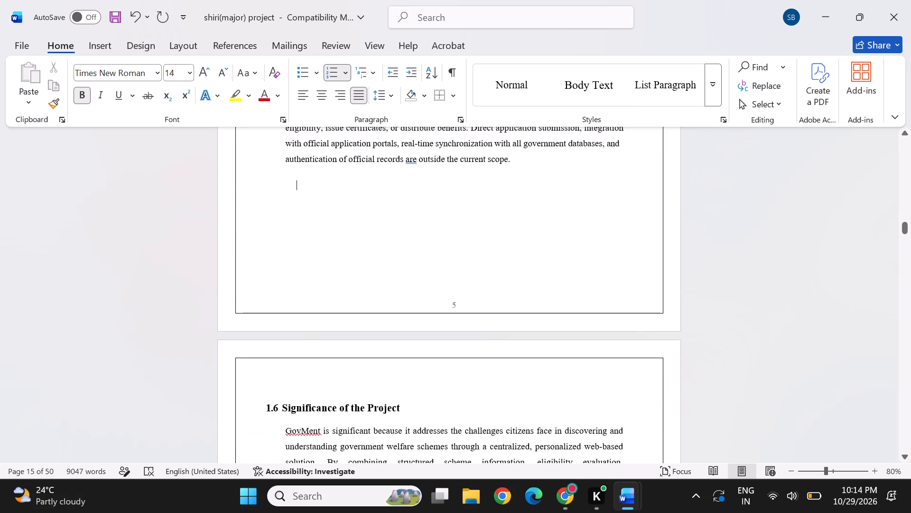
click(282, 384)
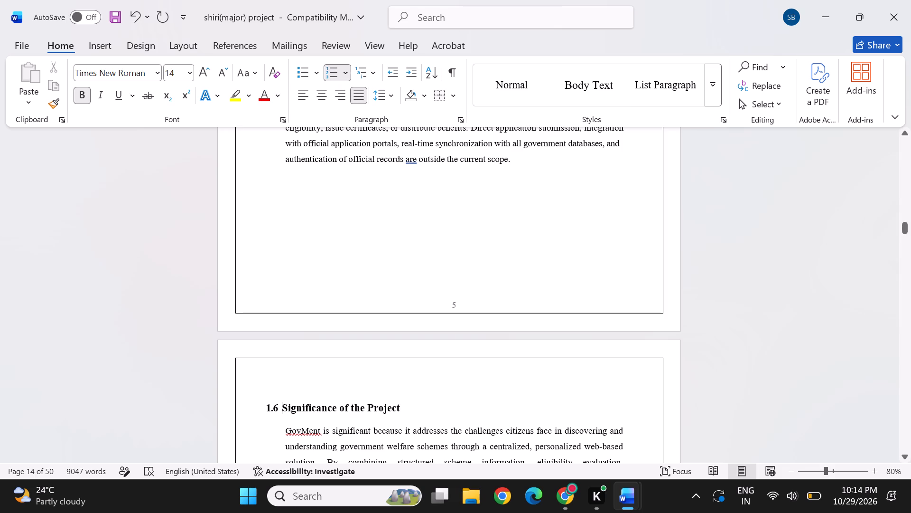
click(270, 384)
click(366, 266)
click(580, 173)
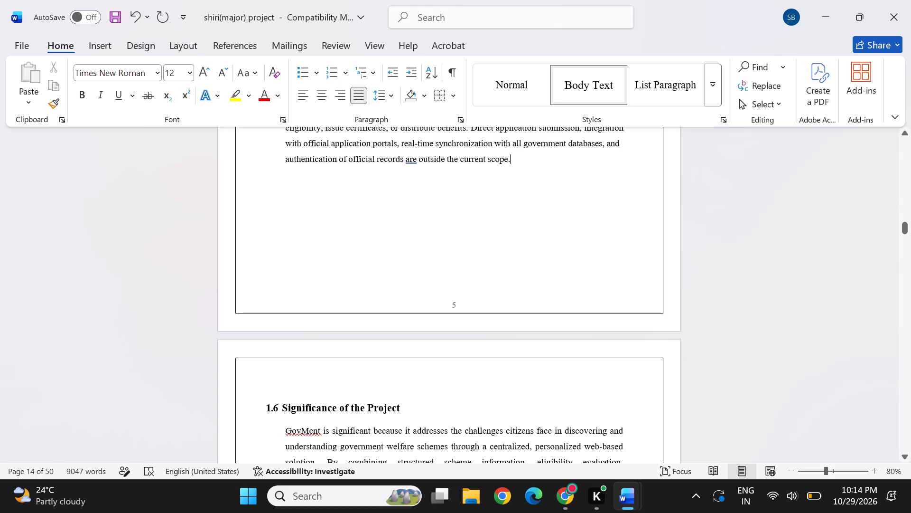
key(Delete)
key(Return)
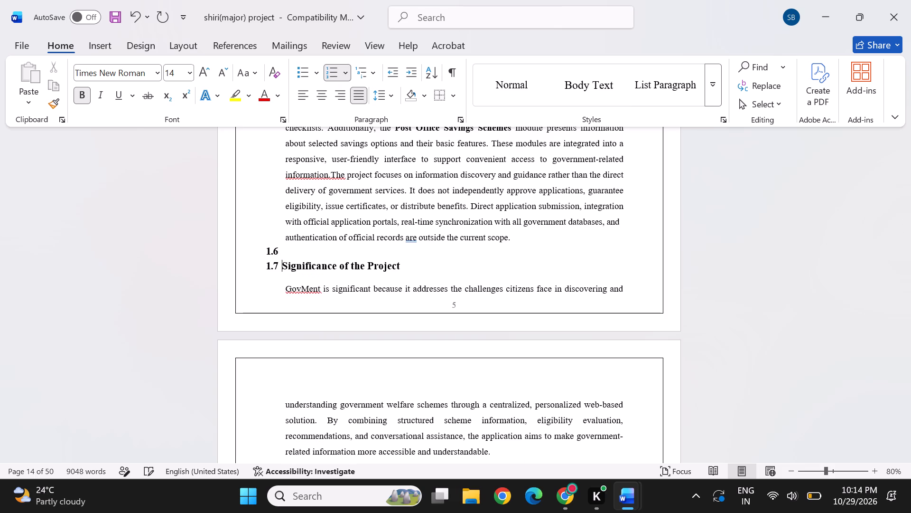
key(ctrl+z)
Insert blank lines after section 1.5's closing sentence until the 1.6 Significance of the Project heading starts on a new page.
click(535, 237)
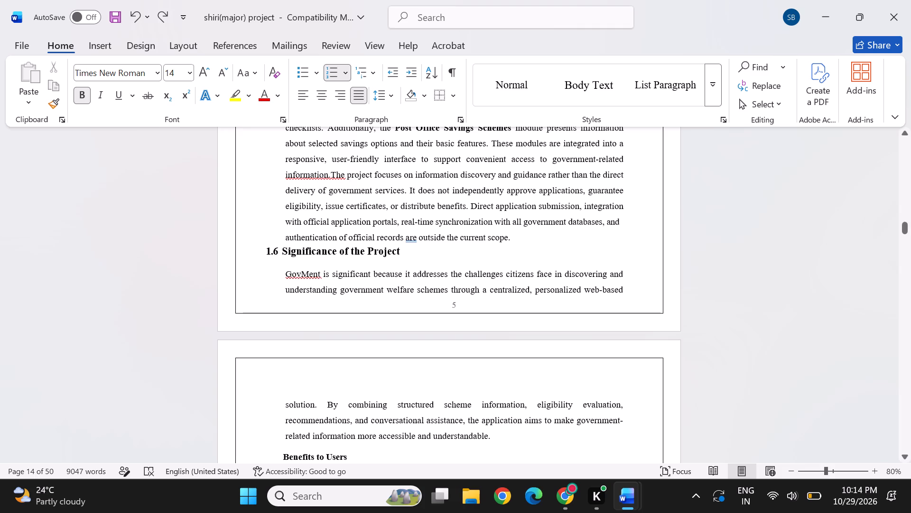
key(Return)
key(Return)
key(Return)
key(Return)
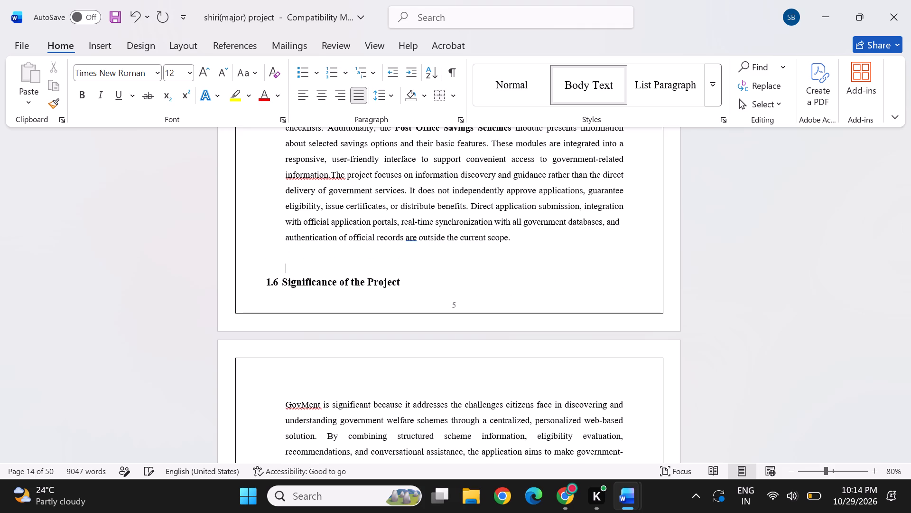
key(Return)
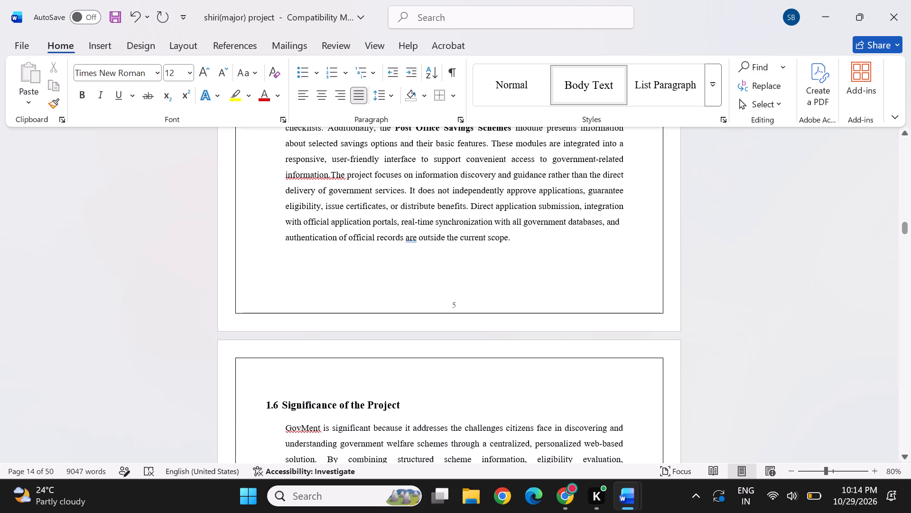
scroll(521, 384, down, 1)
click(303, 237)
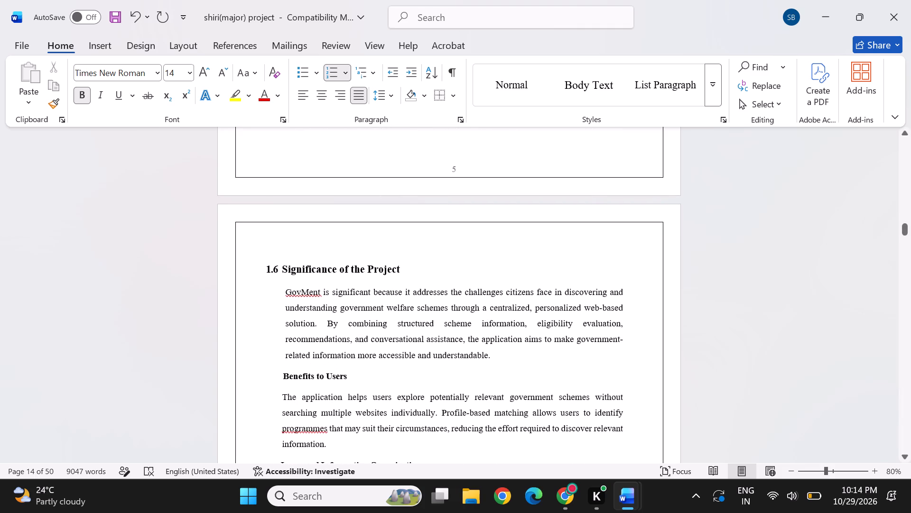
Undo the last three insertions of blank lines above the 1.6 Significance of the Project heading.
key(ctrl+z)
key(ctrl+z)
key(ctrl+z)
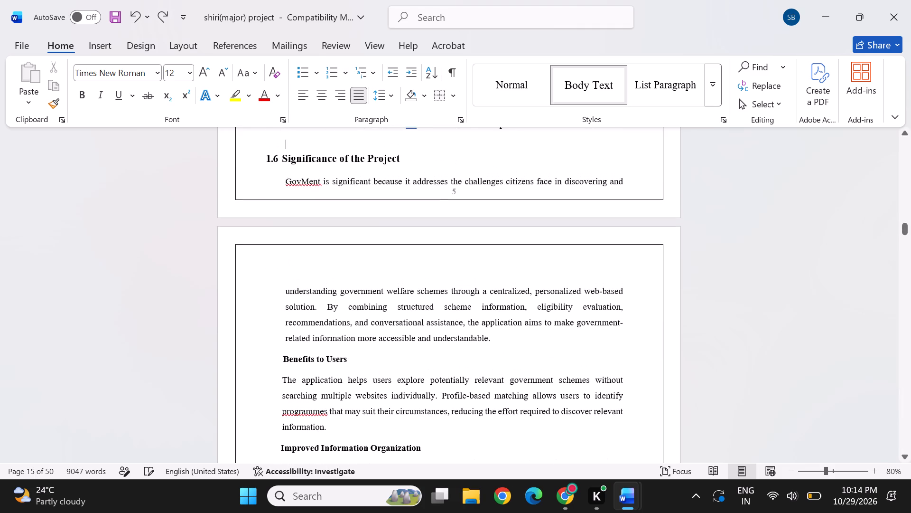
Delete five blank lines above the 1.5 Scope of the project heading, starting from the end of the preceding page.
scroll(254, 335, up, 1)
scroll(375, 309, up, 1)
scroll(447, 267, up, 1)
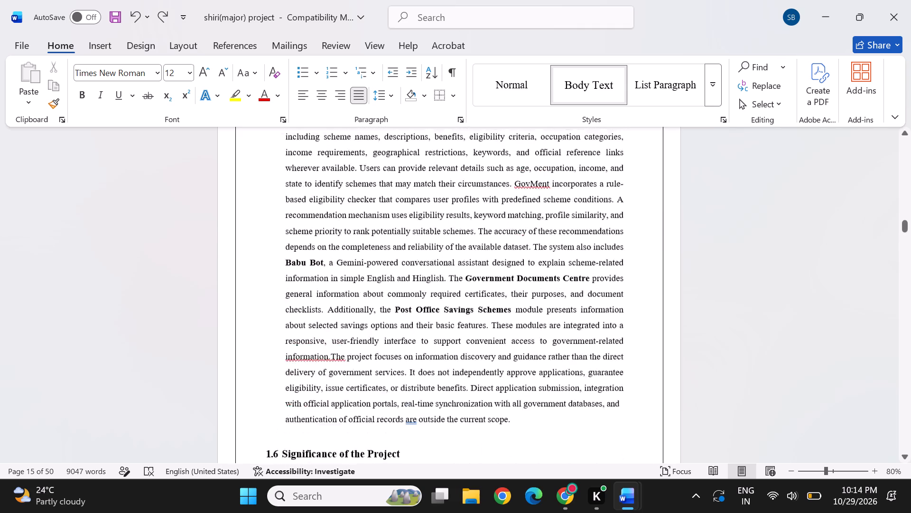
scroll(447, 267, up, 1)
scroll(361, 143, up, 1)
scroll(324, 270, up, 1)
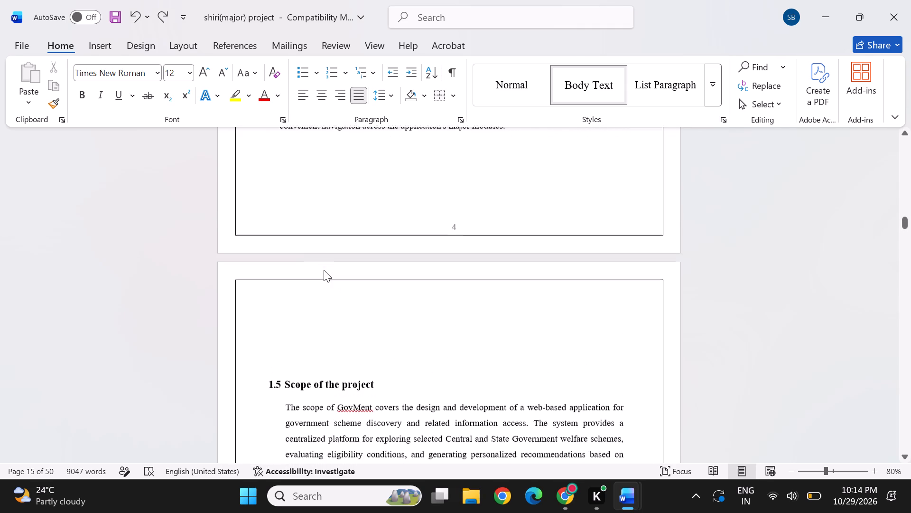
click(290, 321)
key(Up)
key(Delete)
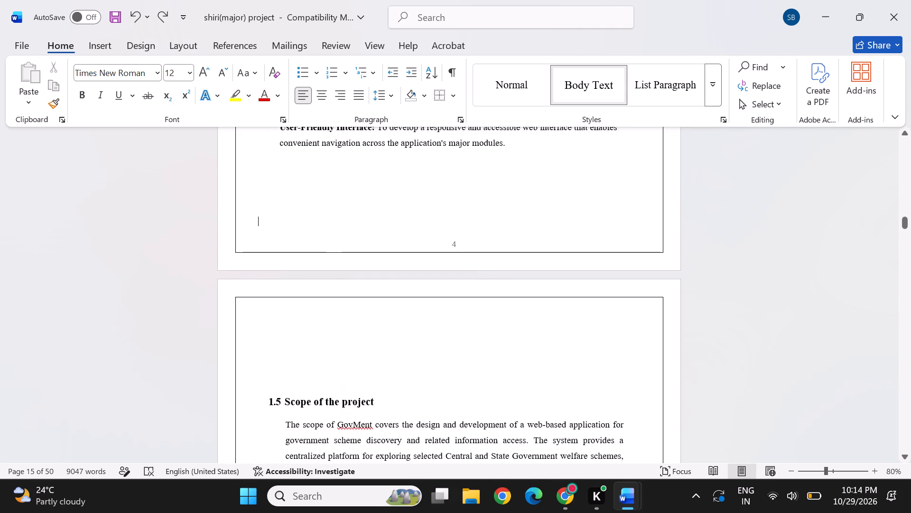
key(Delete)
key(Delete)
key(Delete)
key(Delete)
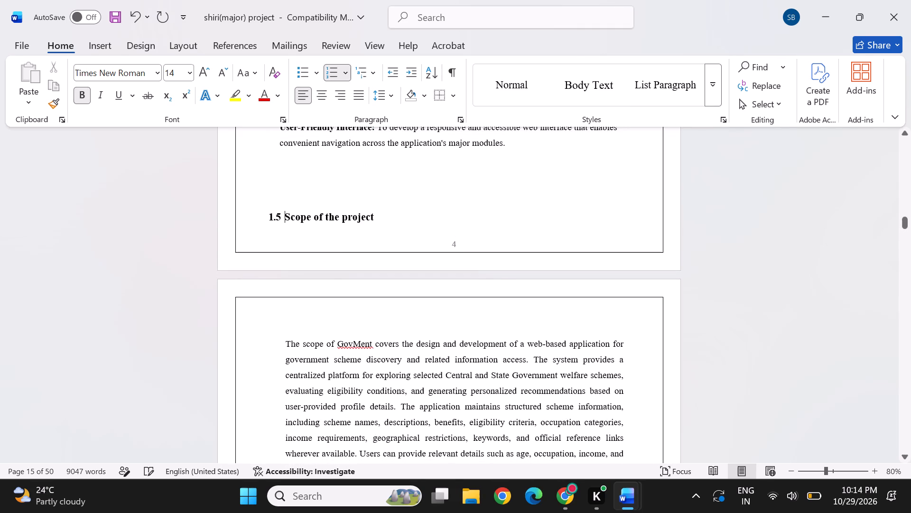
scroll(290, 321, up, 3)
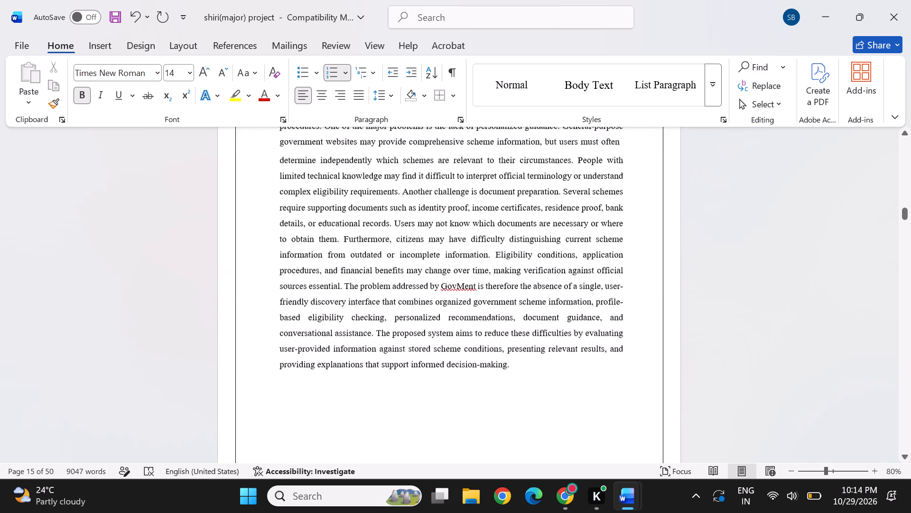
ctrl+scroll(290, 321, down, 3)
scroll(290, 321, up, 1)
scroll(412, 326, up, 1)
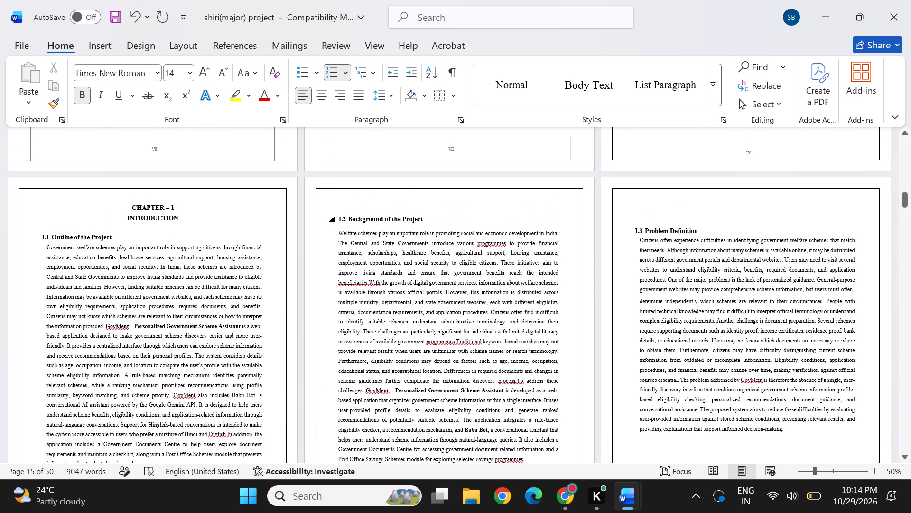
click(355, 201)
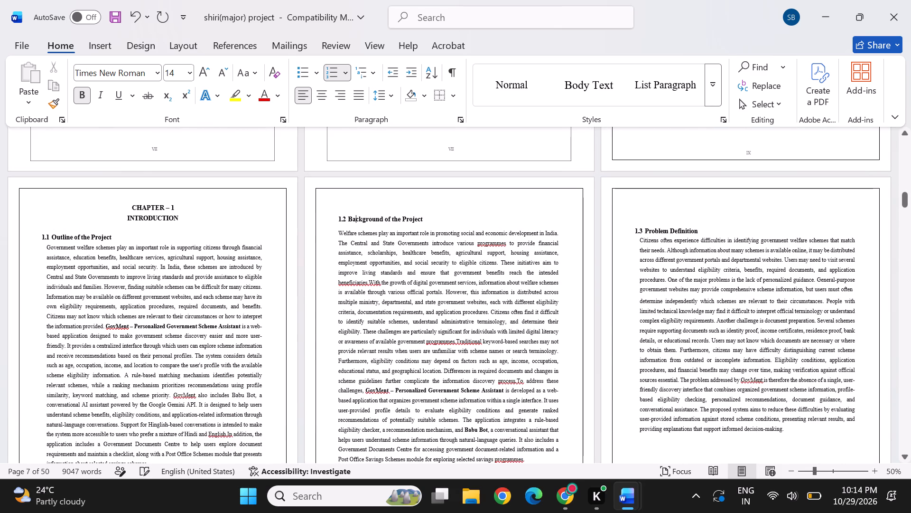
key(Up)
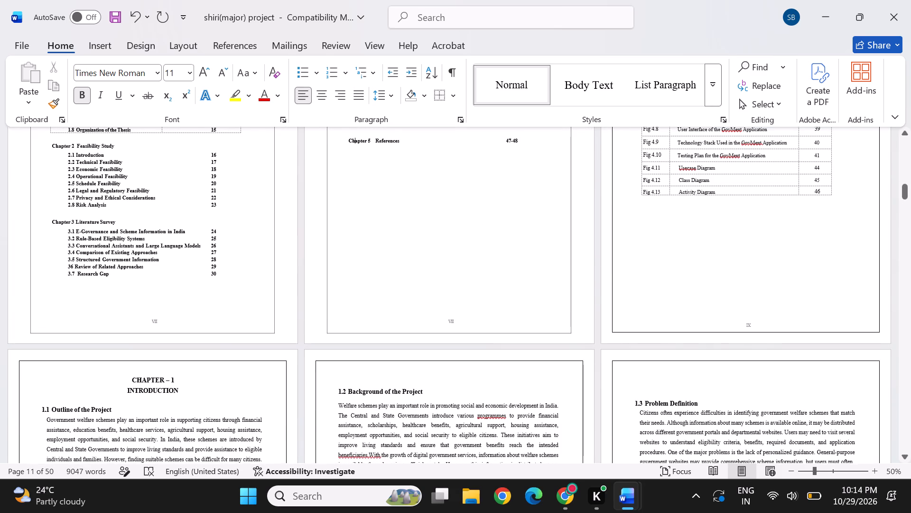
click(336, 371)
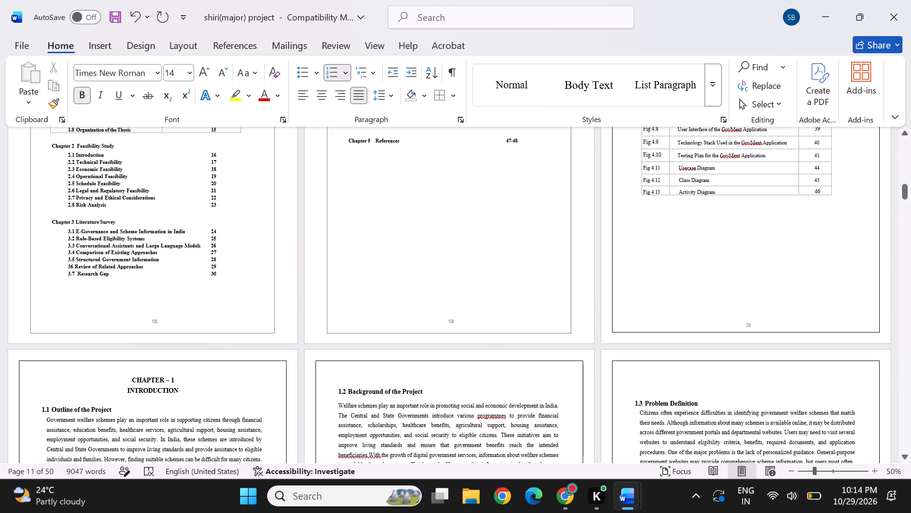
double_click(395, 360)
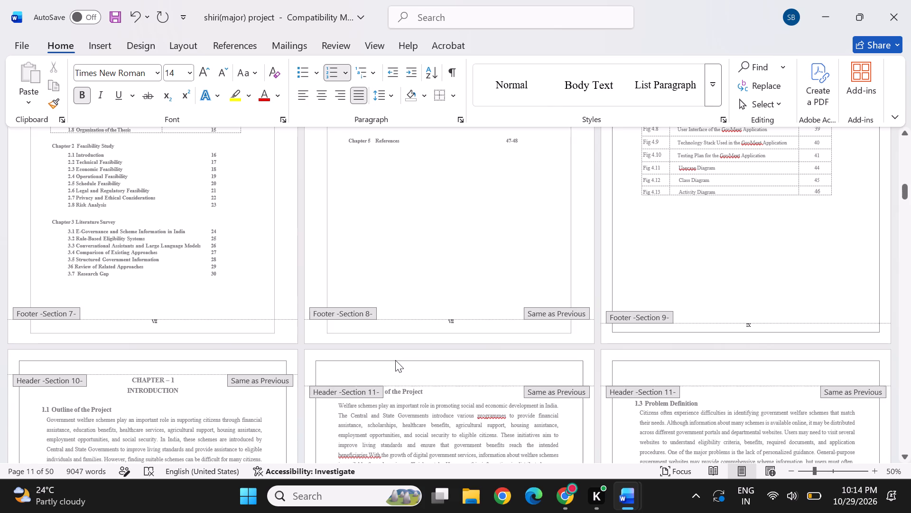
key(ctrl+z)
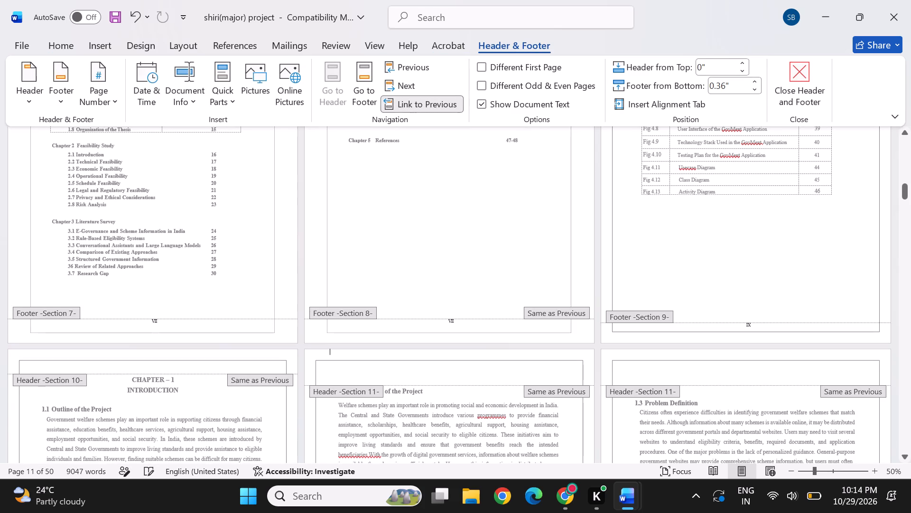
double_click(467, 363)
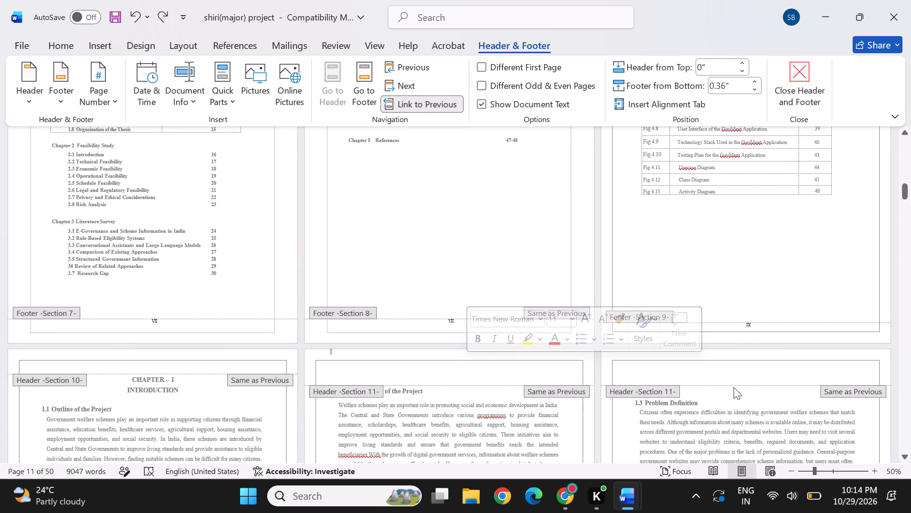
Leave header editing and delete the extra blank lines above the 1.3 Problem Definition heading at the top of its page.
double_click(661, 392)
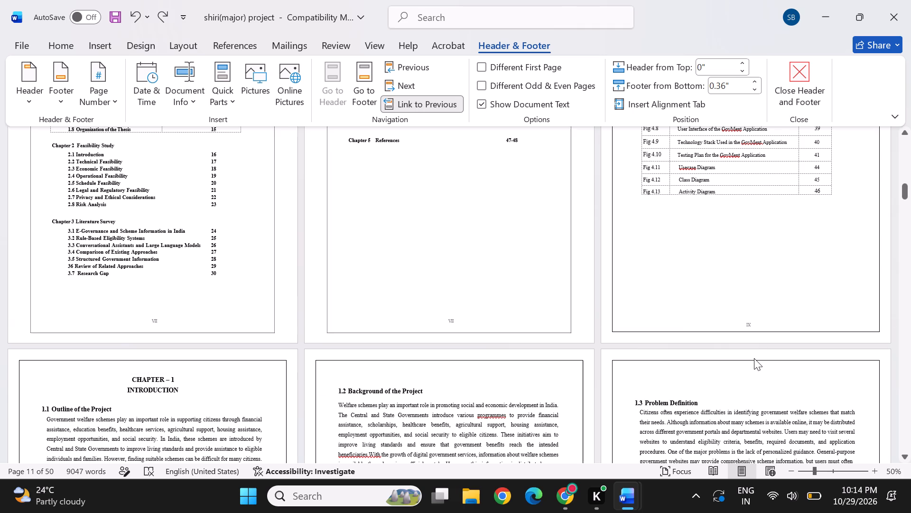
scroll(754, 358, down, 1)
scroll(645, 339, down, 3)
key(Delete)
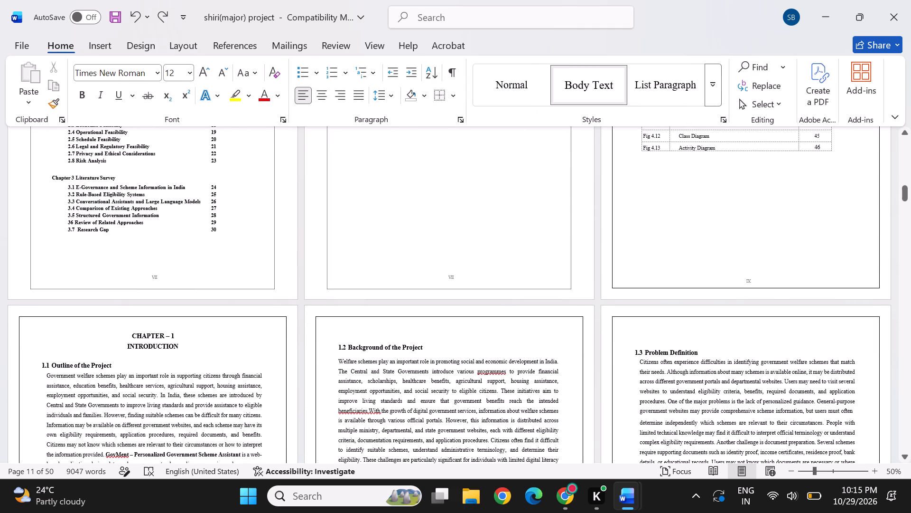
key(Up)
key(Delete)
key(Up)
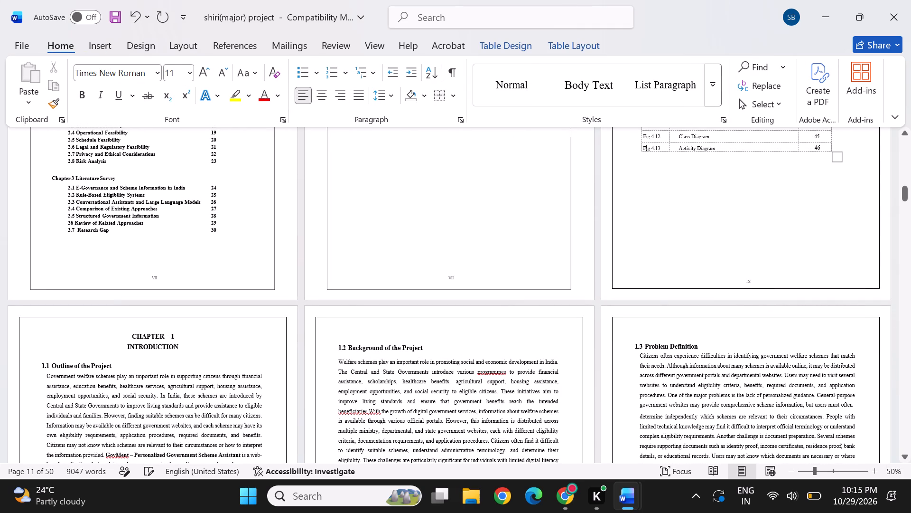
key(Delete)
scroll(485, 360, down, 1)
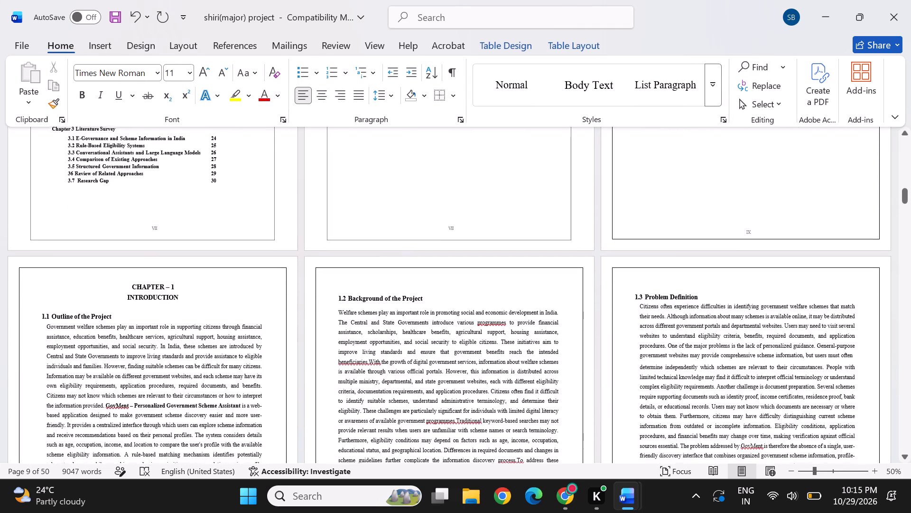
scroll(589, 331, down, 1)
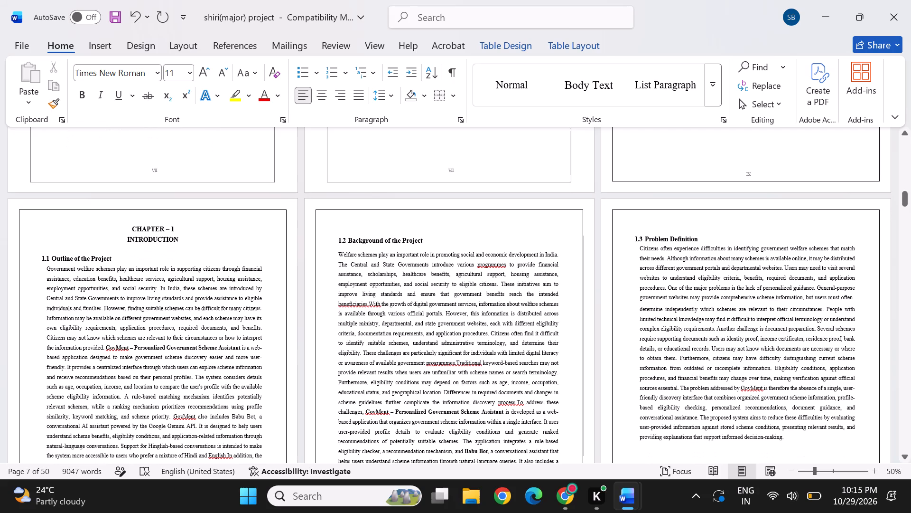